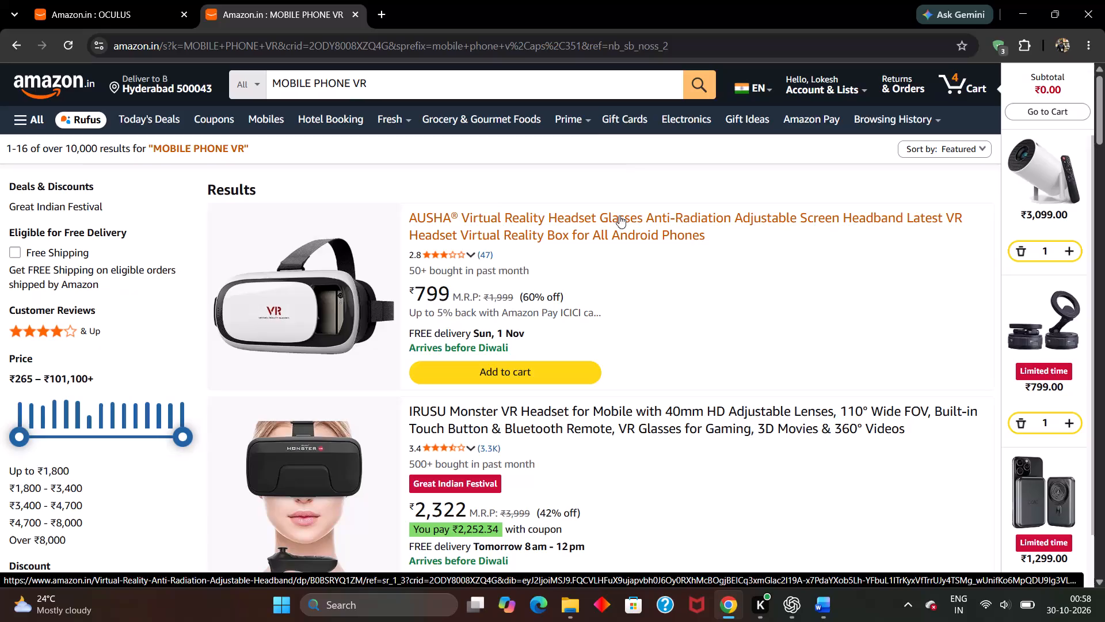
Close the tab with the MOBILE PHONE VR search results.
left_click(359, 13)
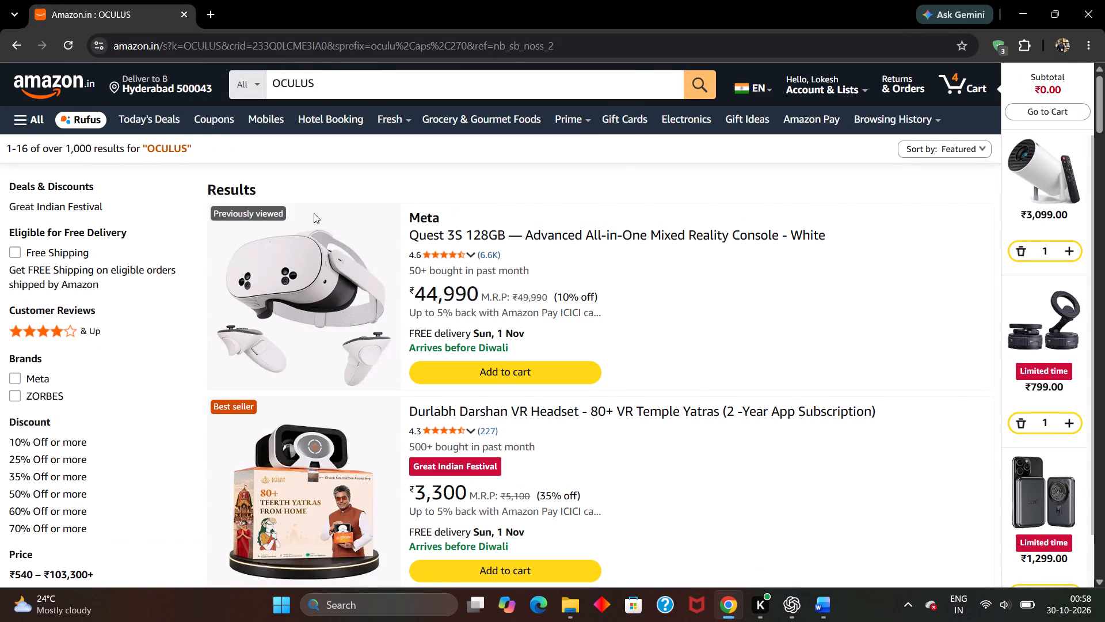
Examine the VR headsets and accessories in the Amazon results for OCULUS, comparing prices and ratings.
scroll(375, 385, "down", 5)
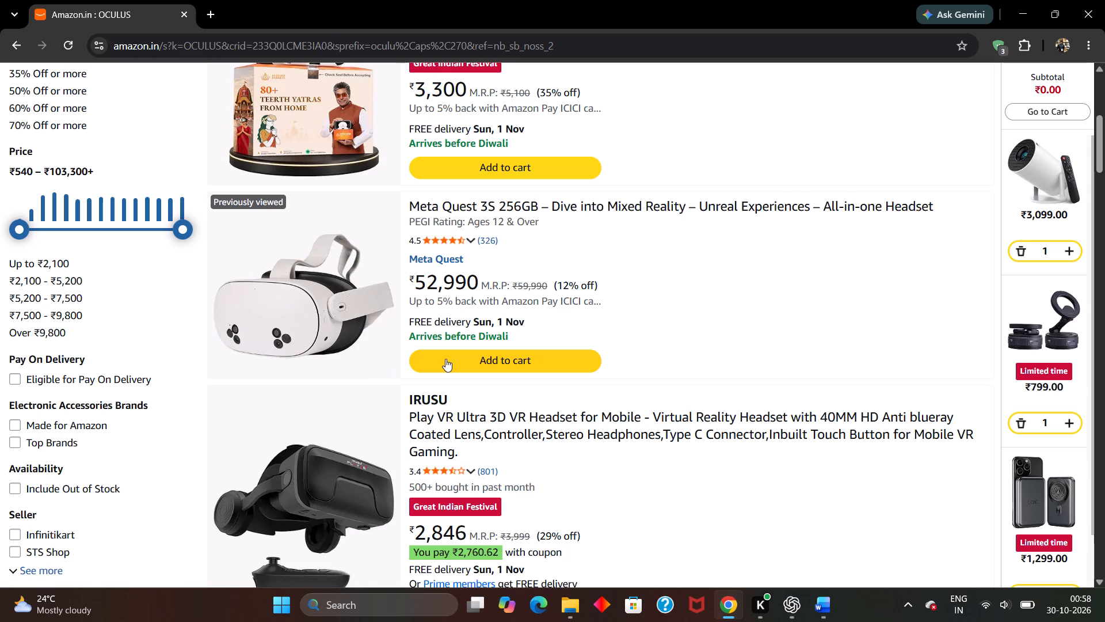
scroll(516, 232, "down", 3)
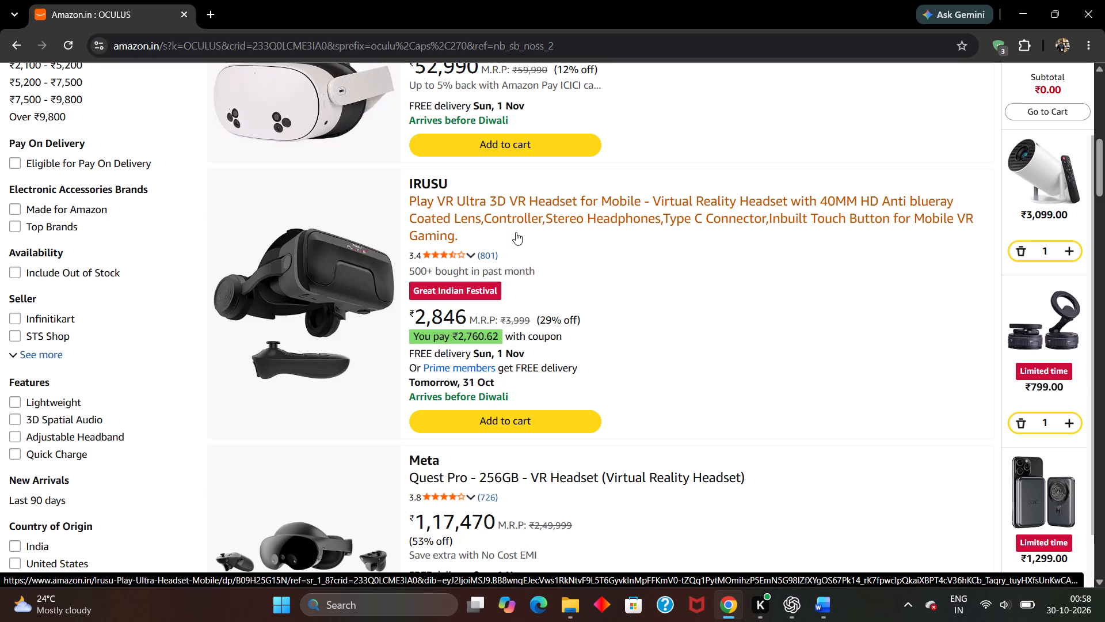
scroll(516, 232, "down", 2)
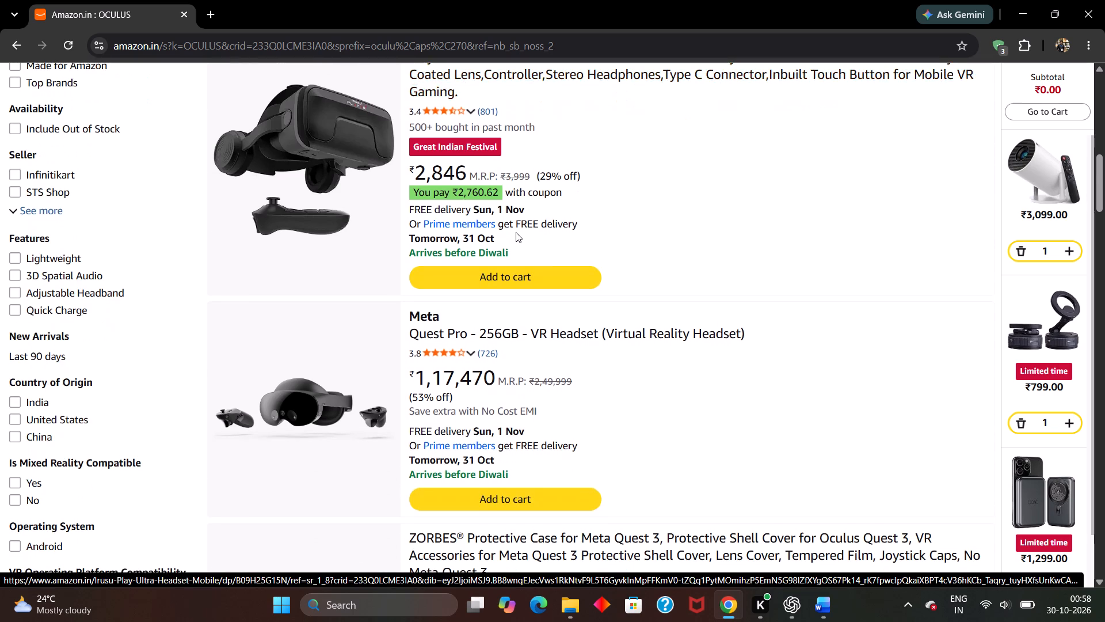
scroll(516, 232, "down", 2)
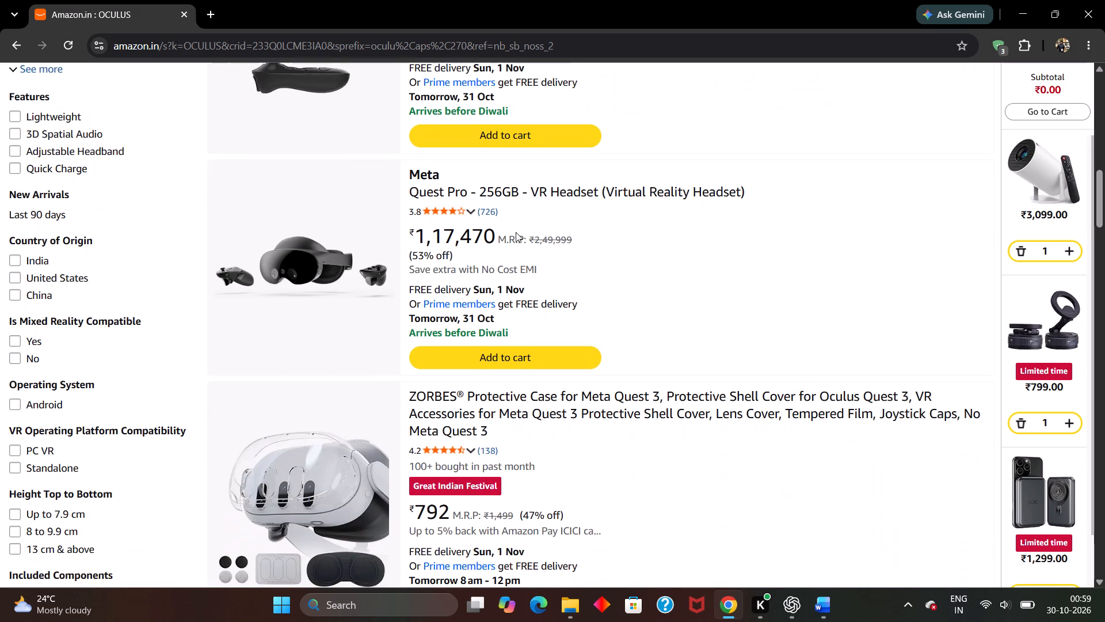
scroll(516, 232, "down", 3)
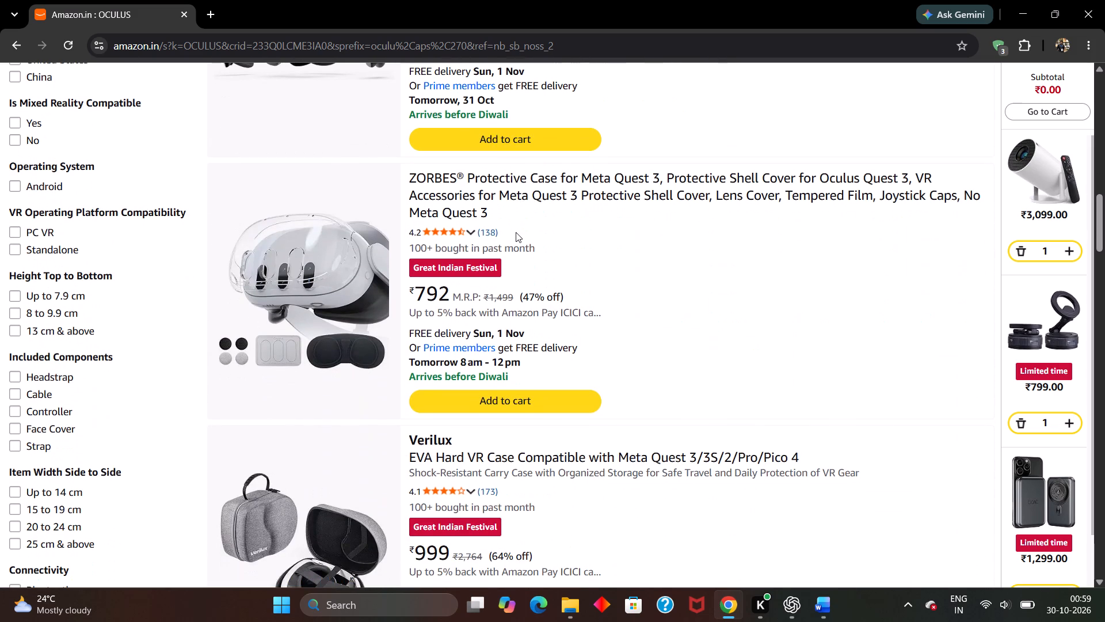
scroll(516, 232, "down", 4)
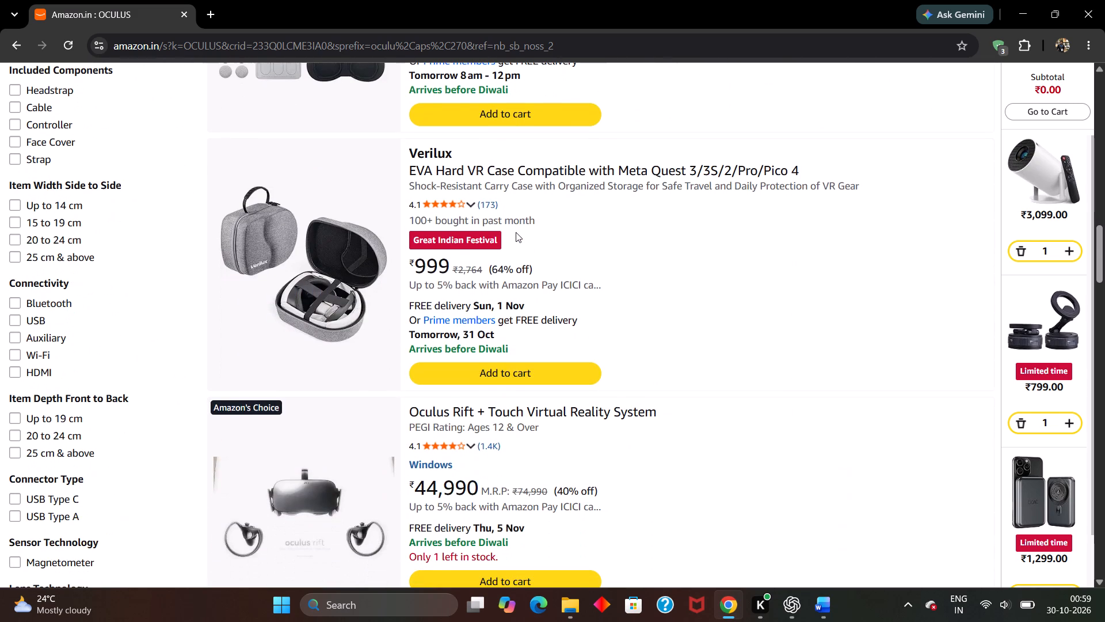
scroll(516, 232, "down", 5)
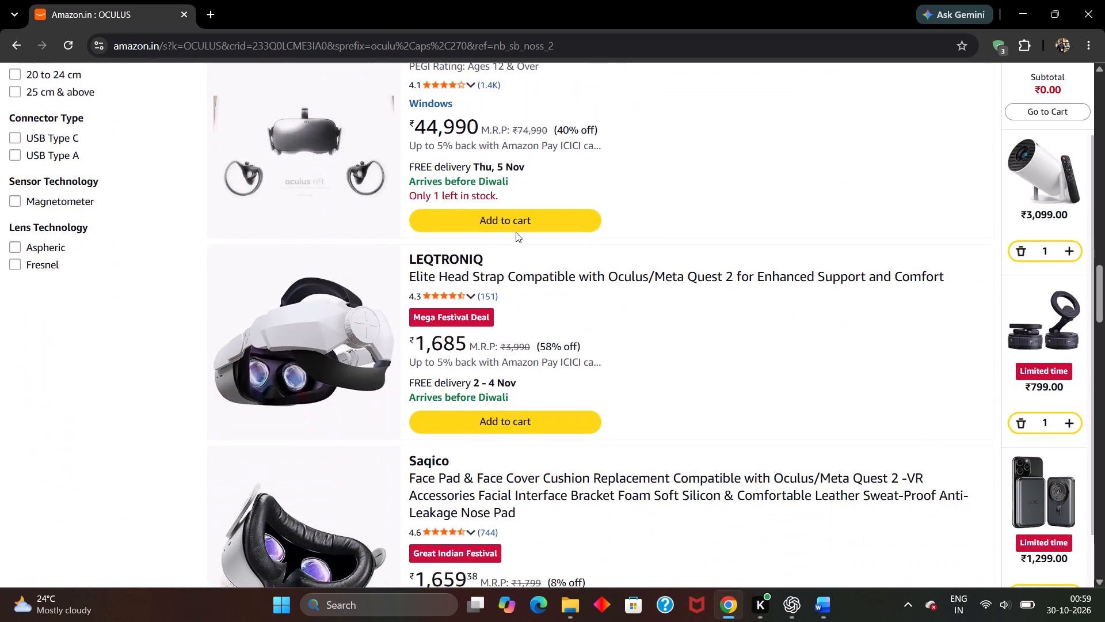
scroll(516, 232, "down", 1)
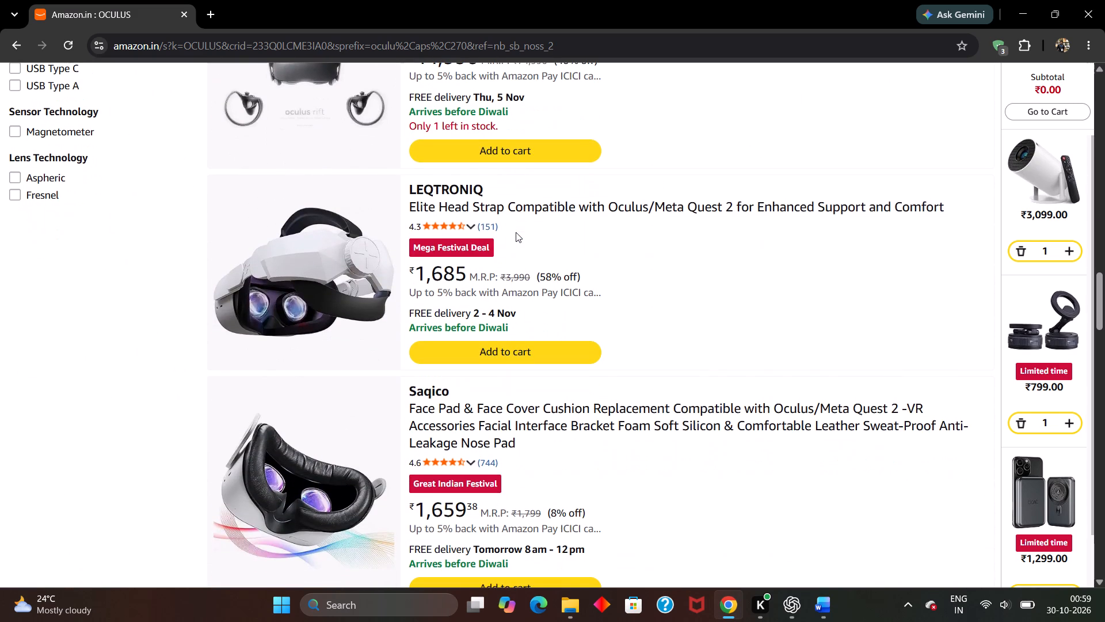
scroll(516, 232, "down", 4)
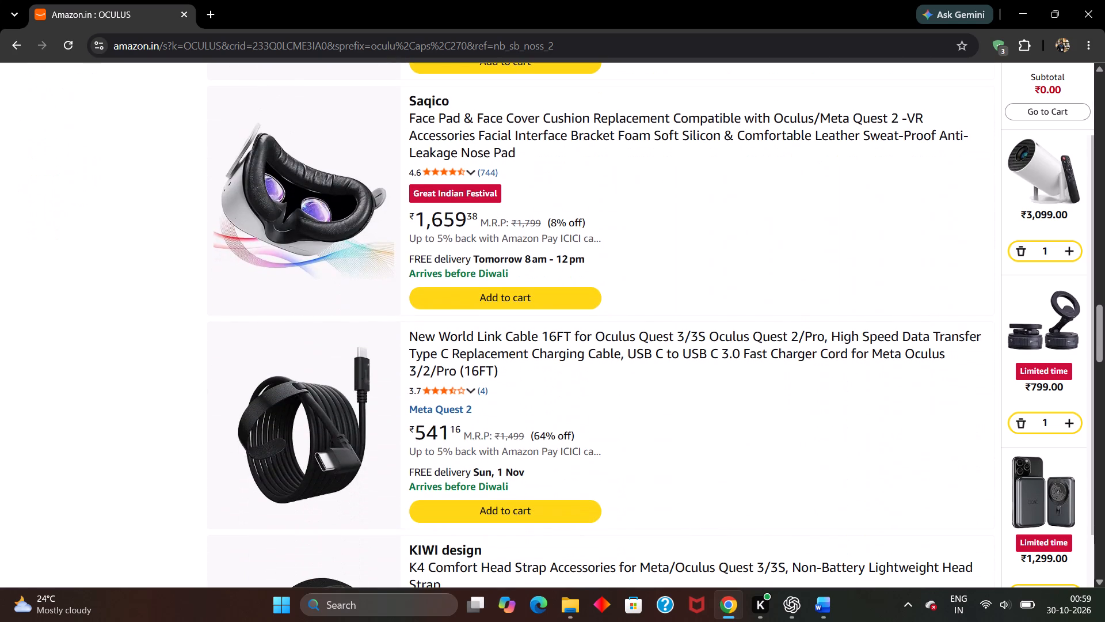
scroll(516, 232, "up", 4)
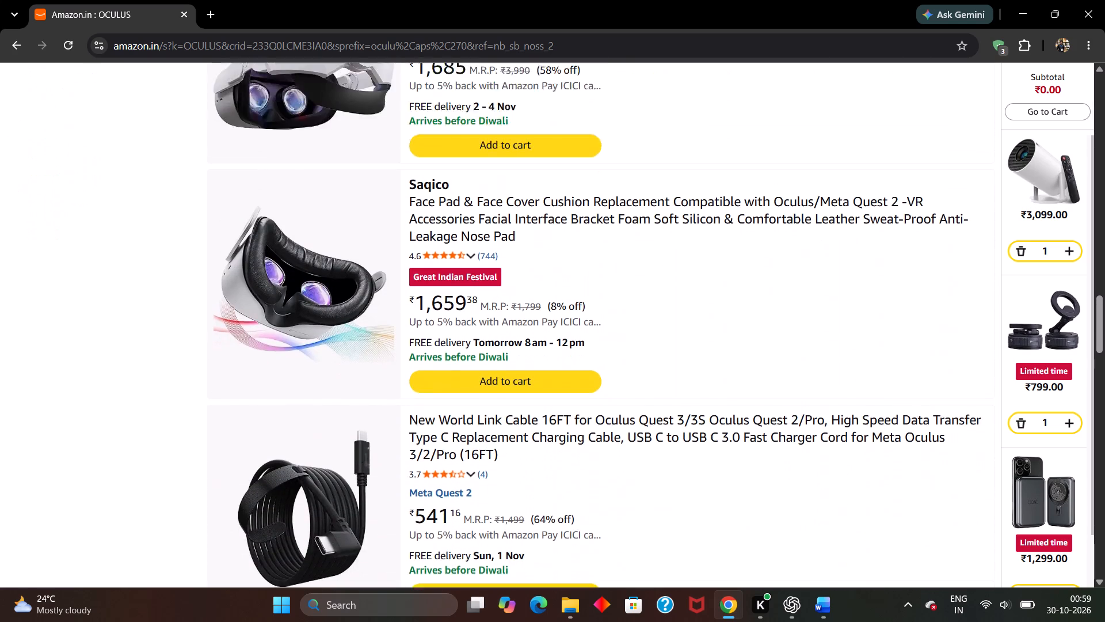
scroll(516, 232, "up", 15)
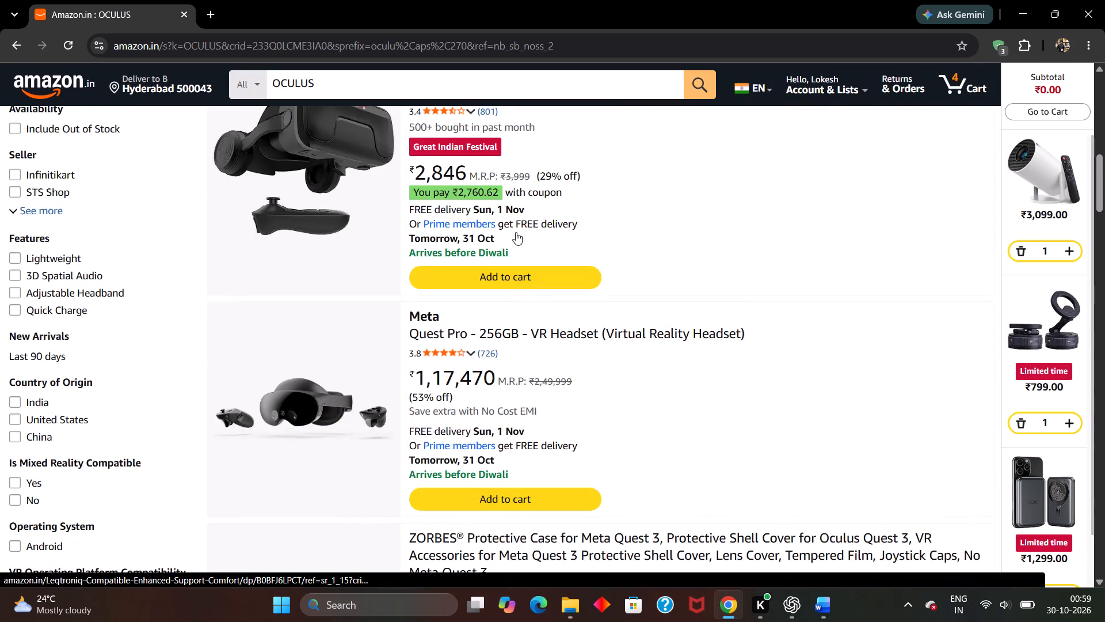
scroll(516, 232, "up", 3)
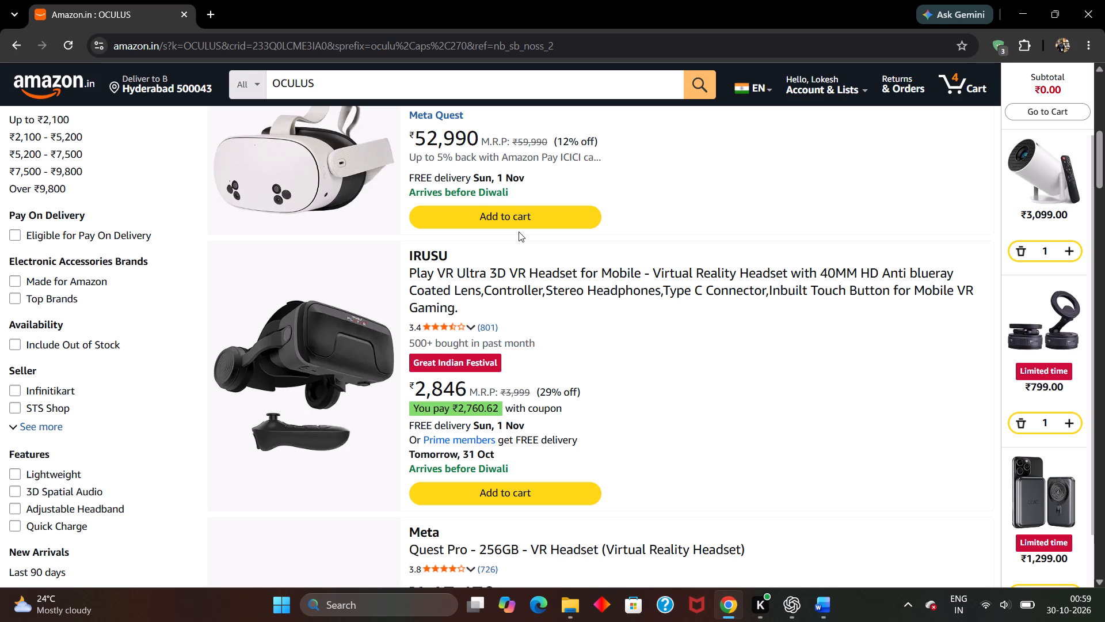
Examine the OCULUS results further down the page, from the Meta Quest Pro through the head straps and facial interfaces.
scroll(519, 232, "down", 5)
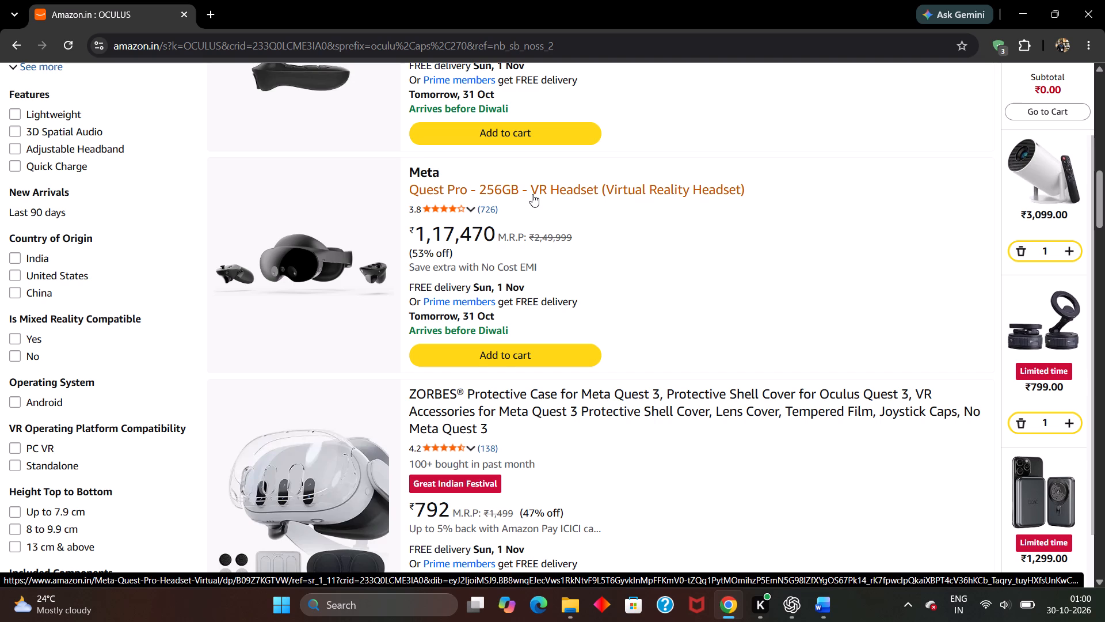
scroll(532, 194, "down", 1)
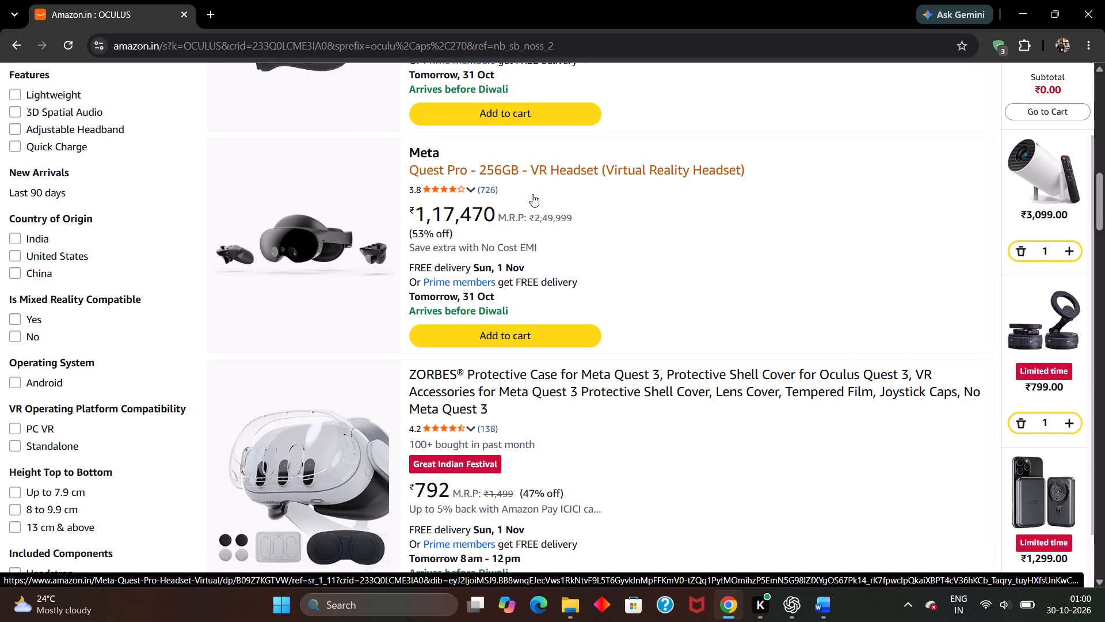
scroll(532, 194, "down", 2)
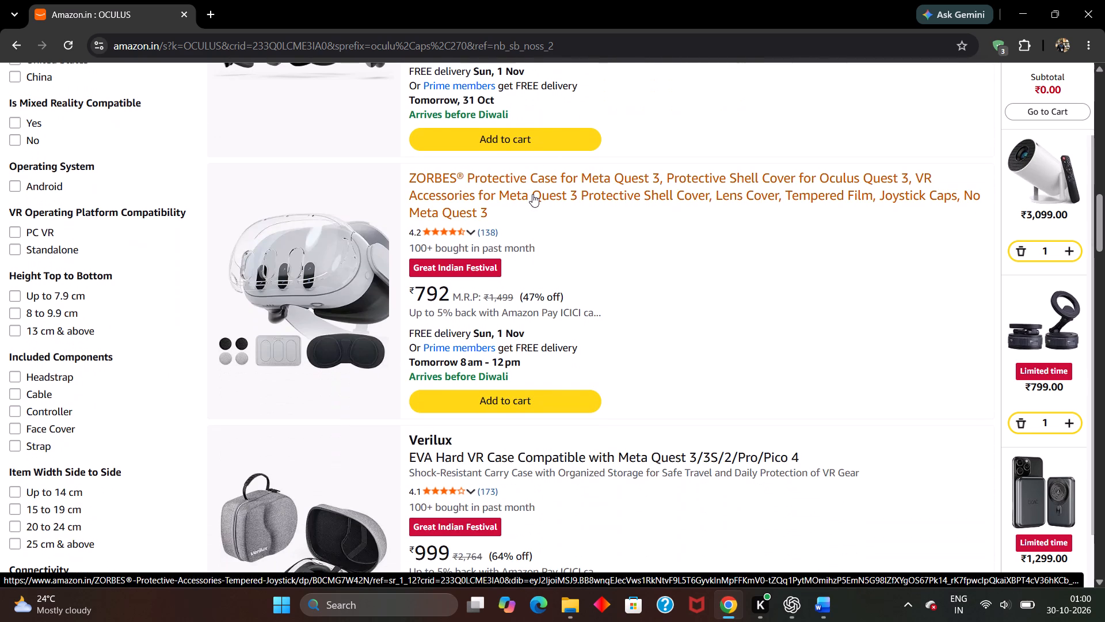
scroll(532, 194, "down", 3)
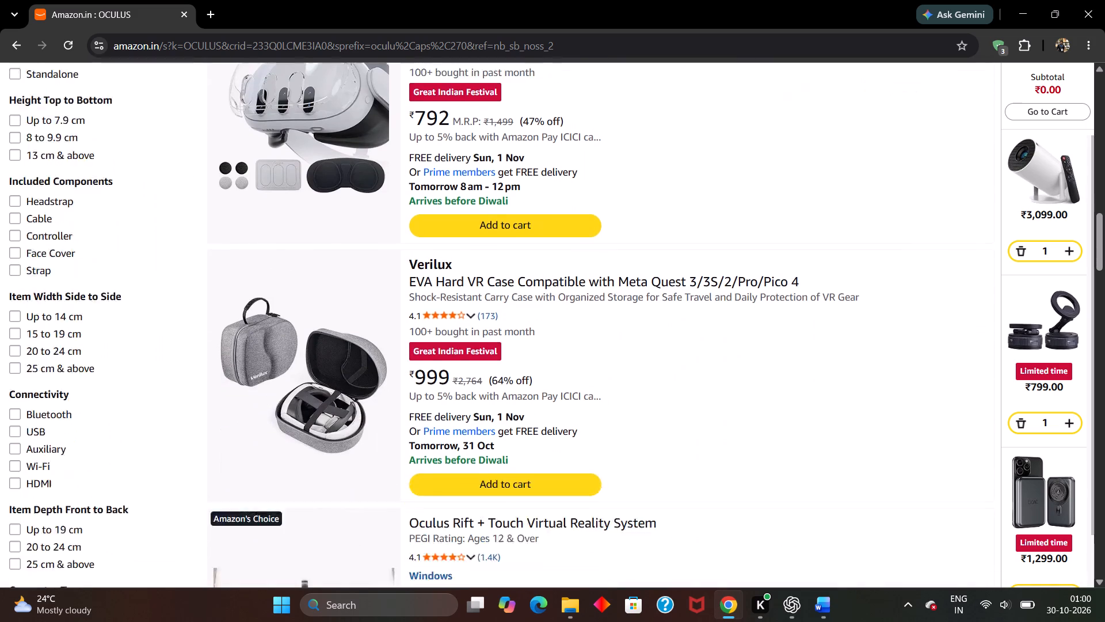
scroll(535, 195, "down", 3)
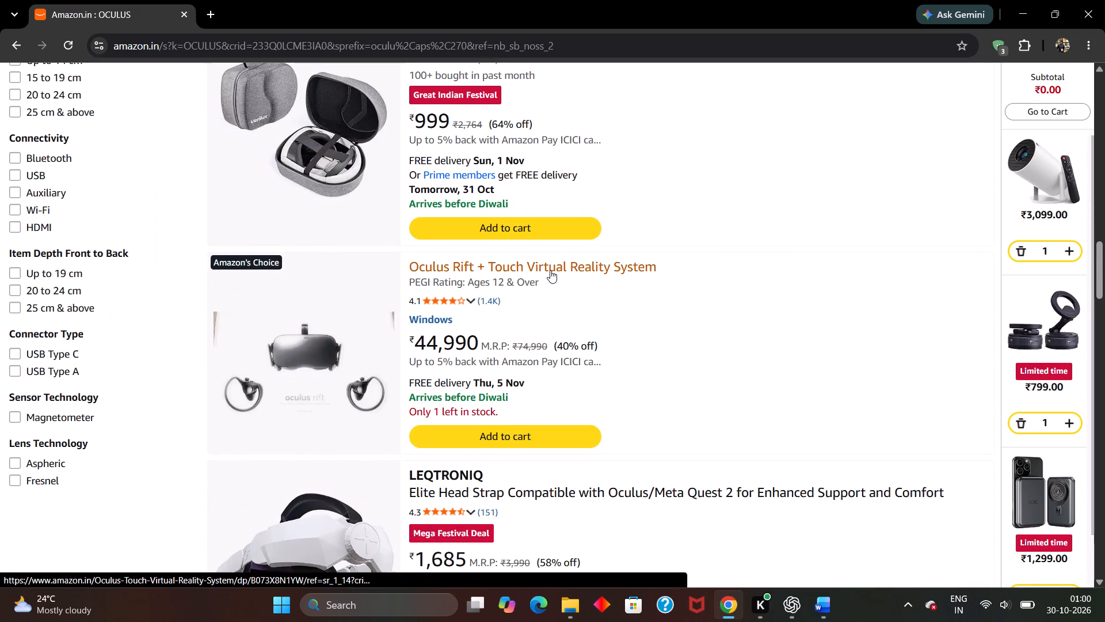
scroll(550, 270, "down", 2)
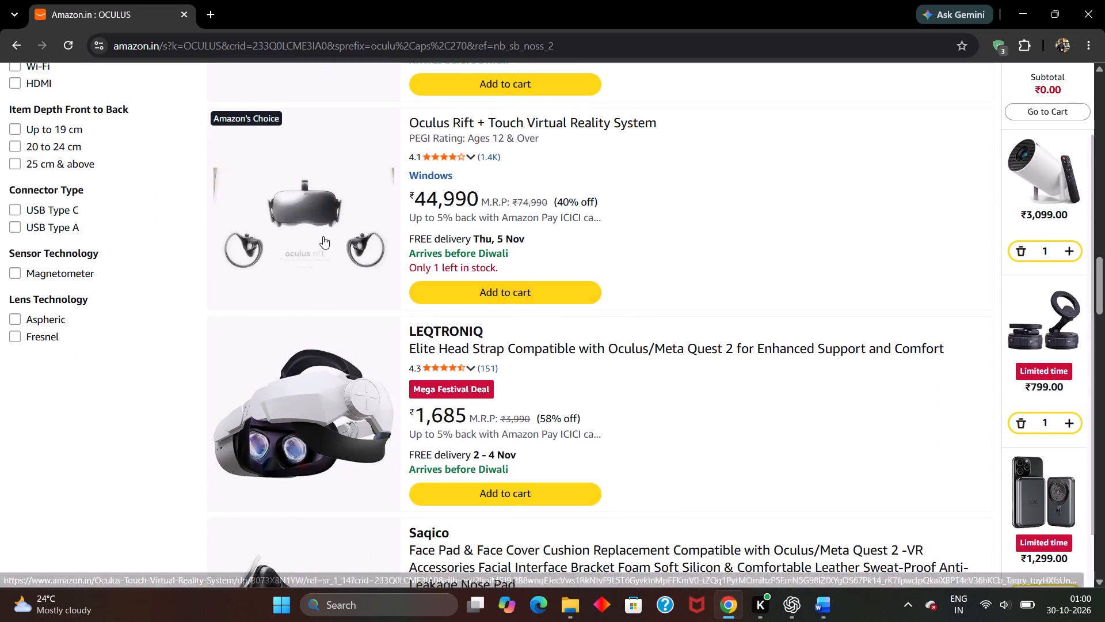
scroll(457, 230, "down", 4)
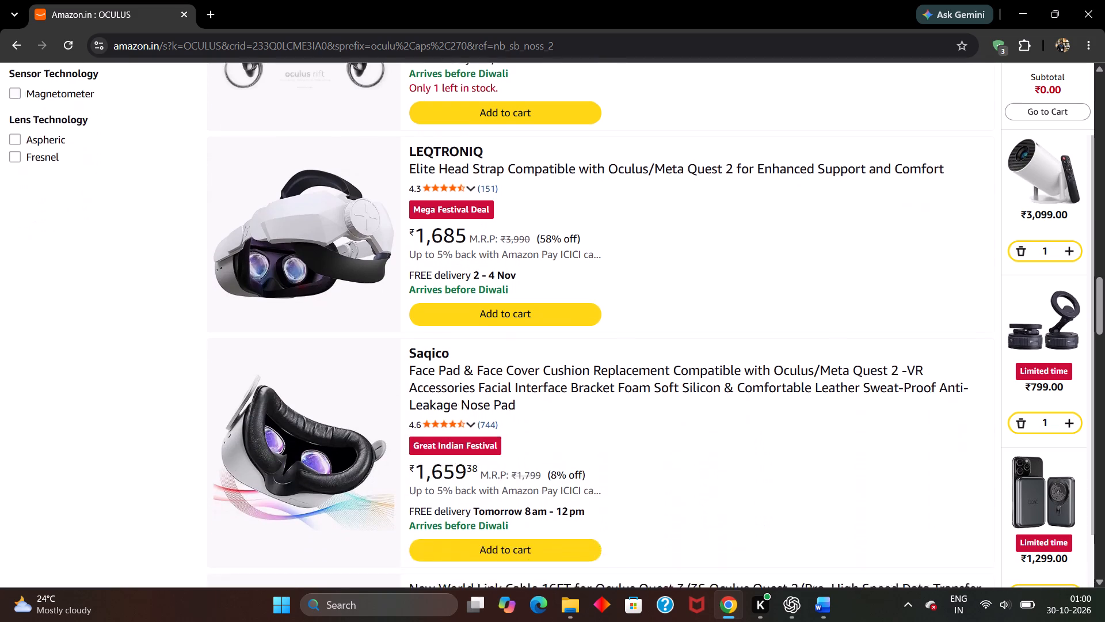
scroll(462, 230, "down", 3)
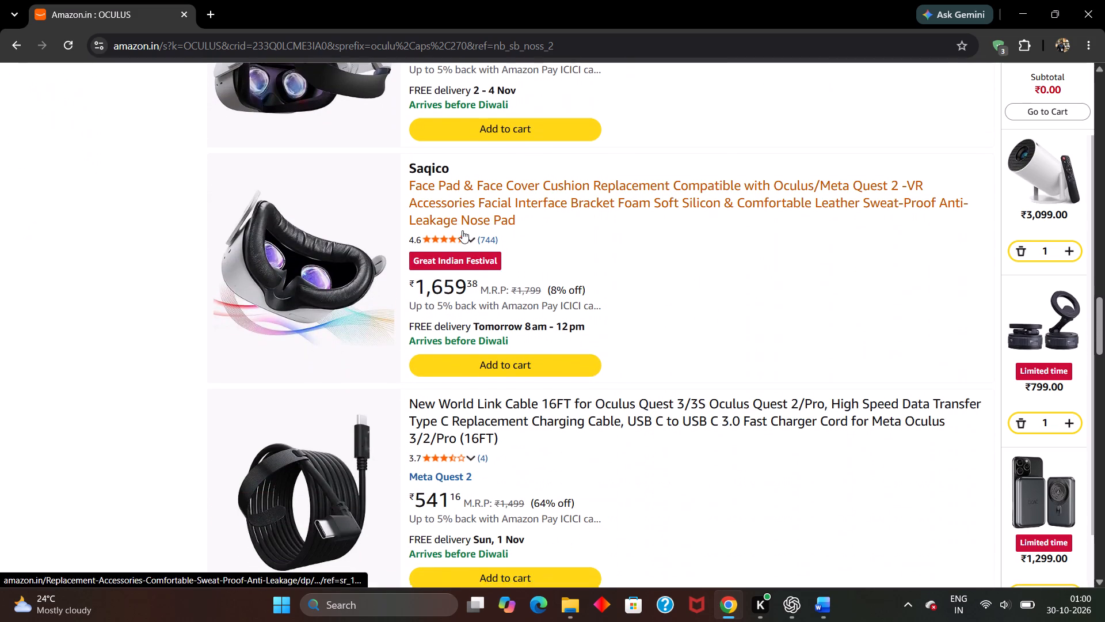
scroll(462, 230, "down", 4)
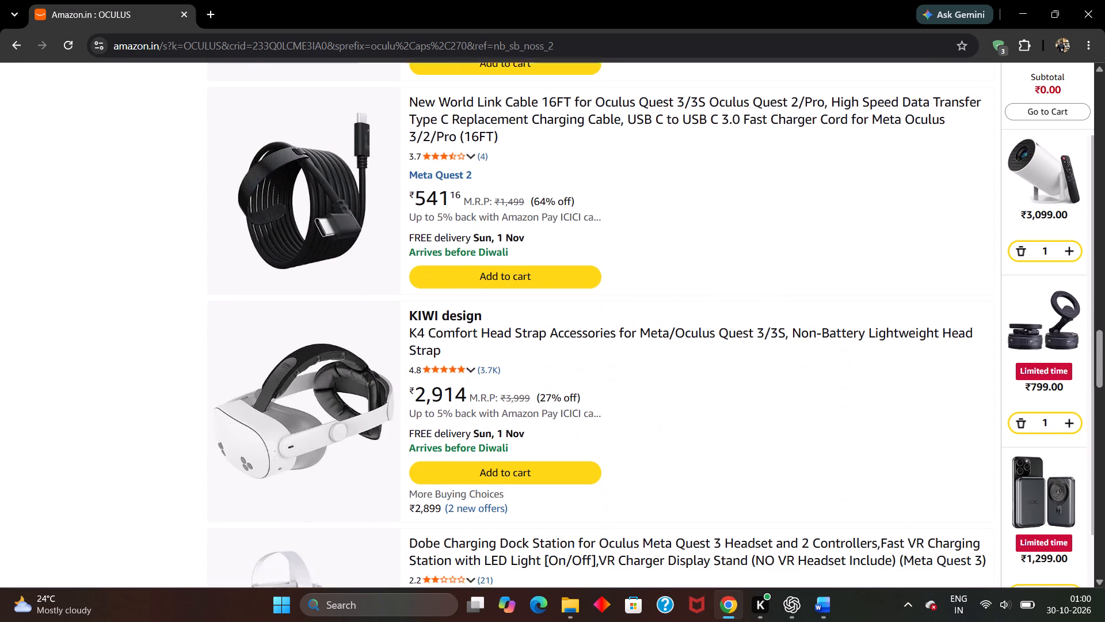
scroll(462, 230, "down", 2)
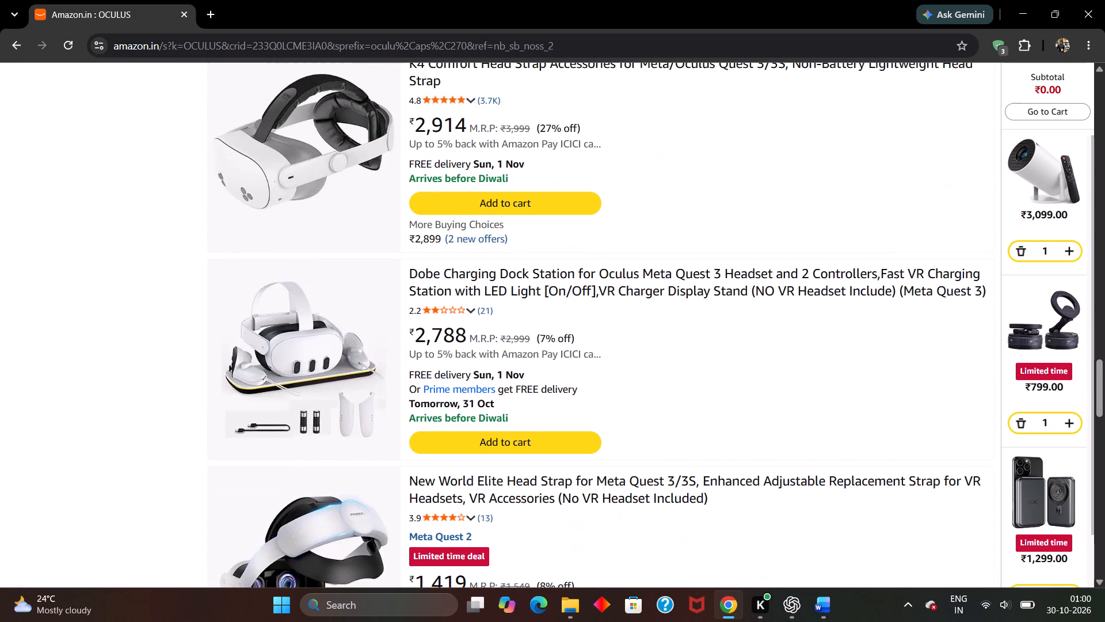
scroll(466, 231, "down", 6)
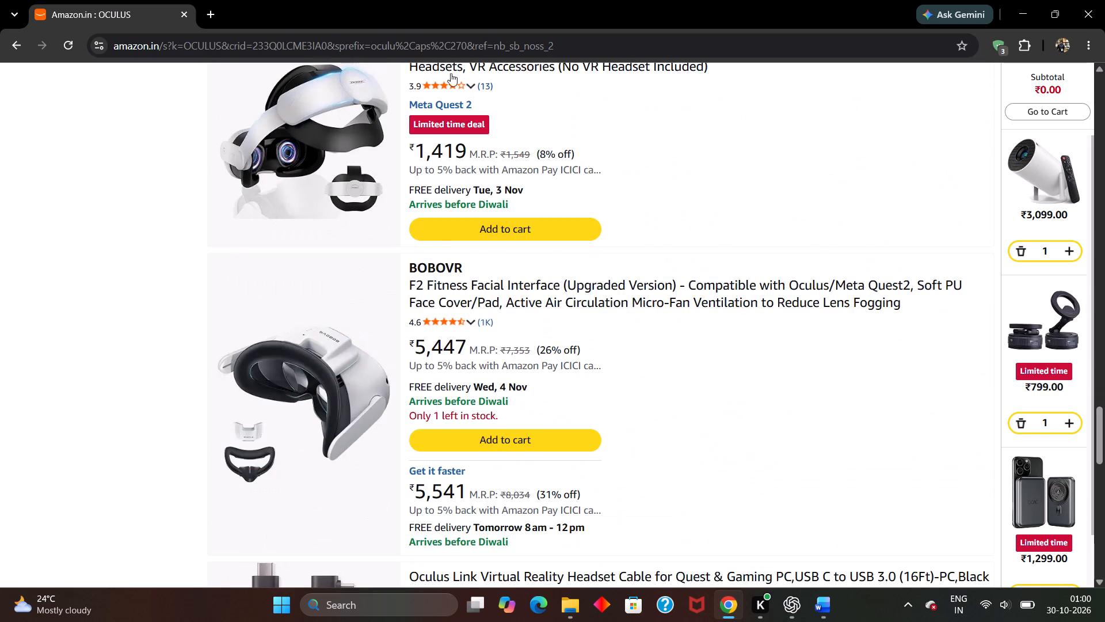
Close the tab with the OCULUS search results.
left_click(186, 11)
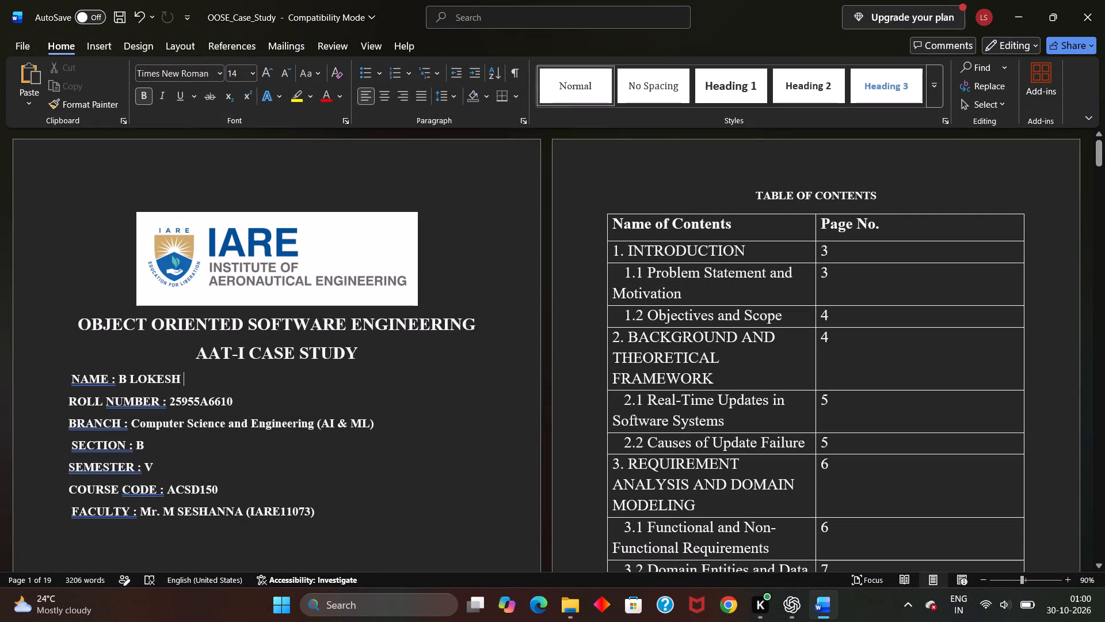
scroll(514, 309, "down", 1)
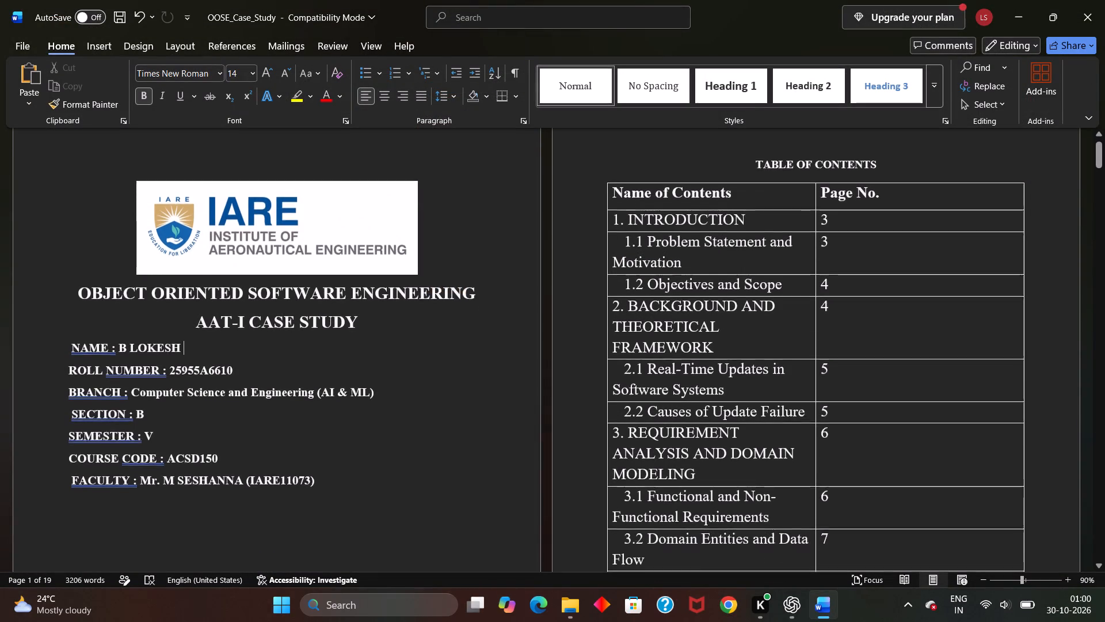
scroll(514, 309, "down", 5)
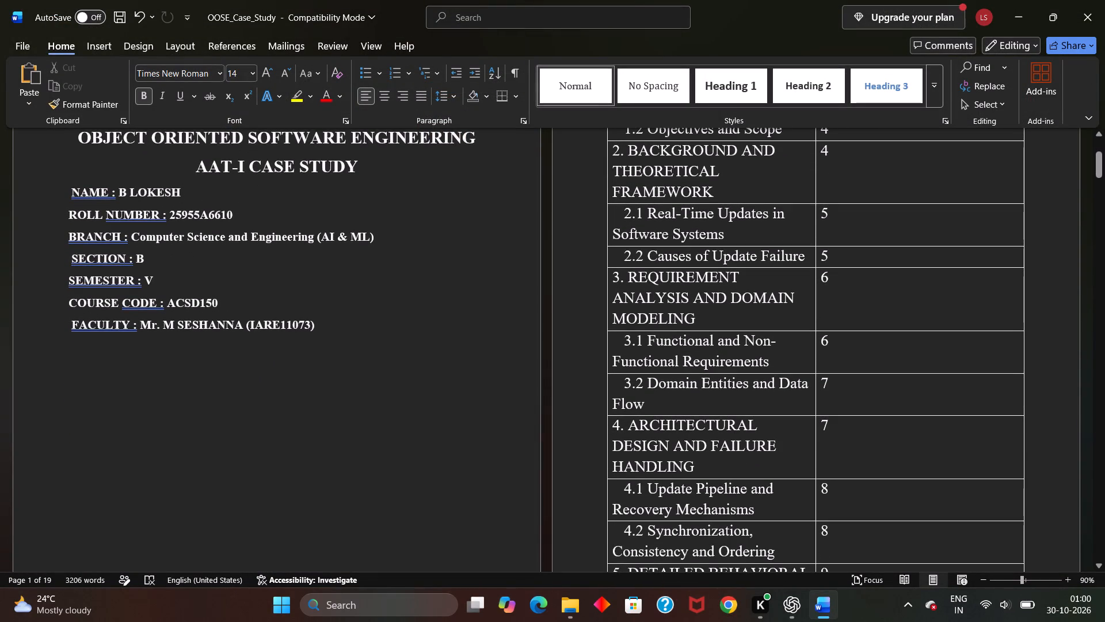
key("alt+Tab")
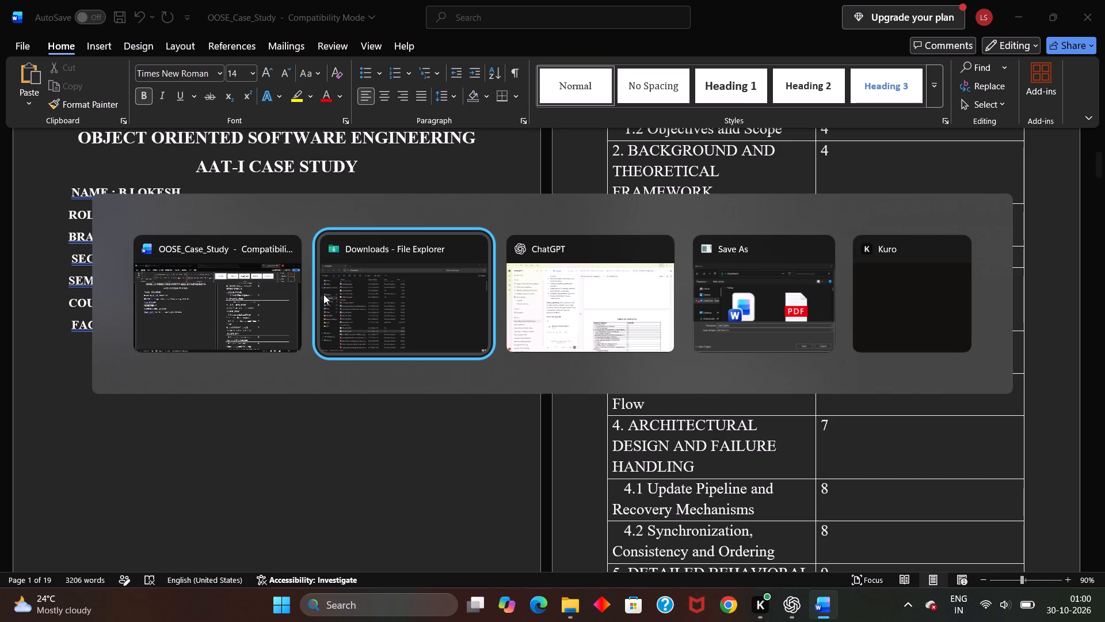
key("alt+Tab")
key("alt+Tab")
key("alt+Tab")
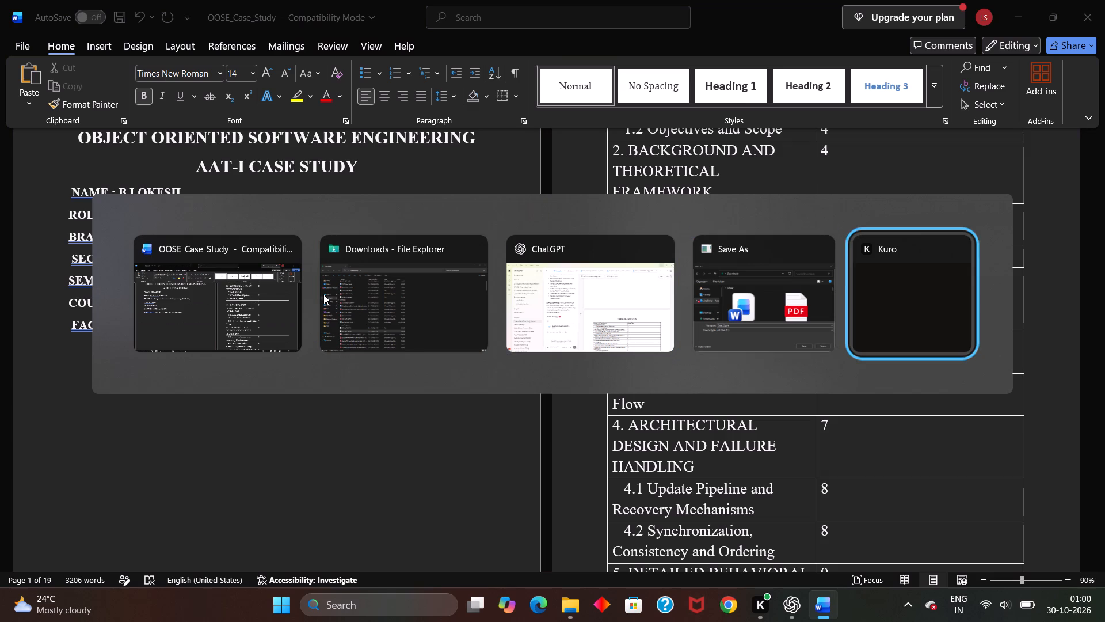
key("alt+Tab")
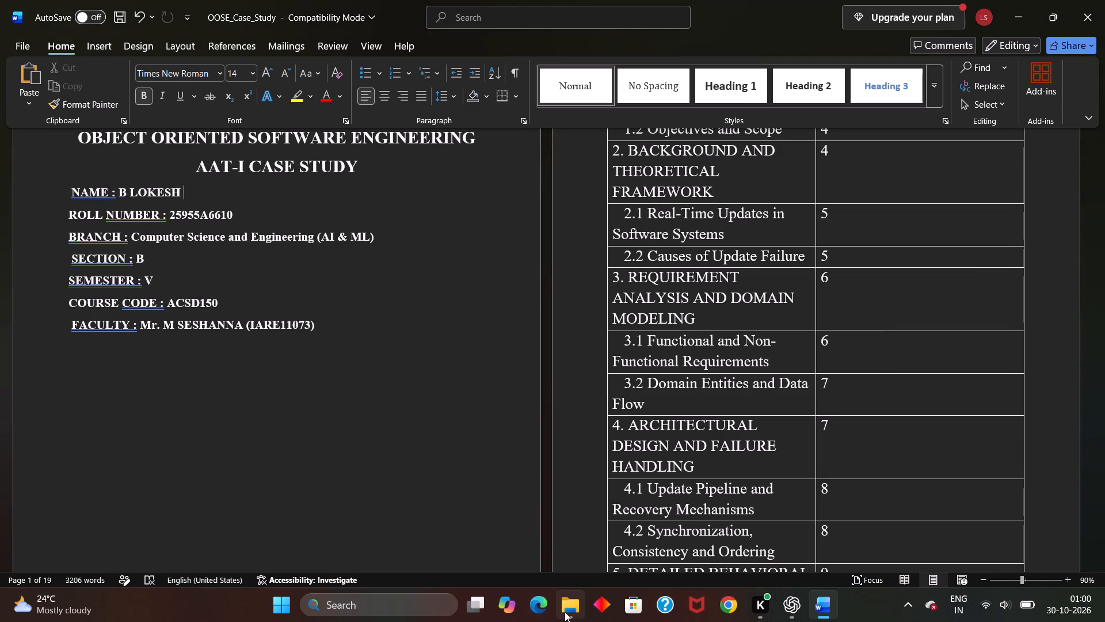
Switch to Google Chrome and open a new browser window.
left_click(725, 605)
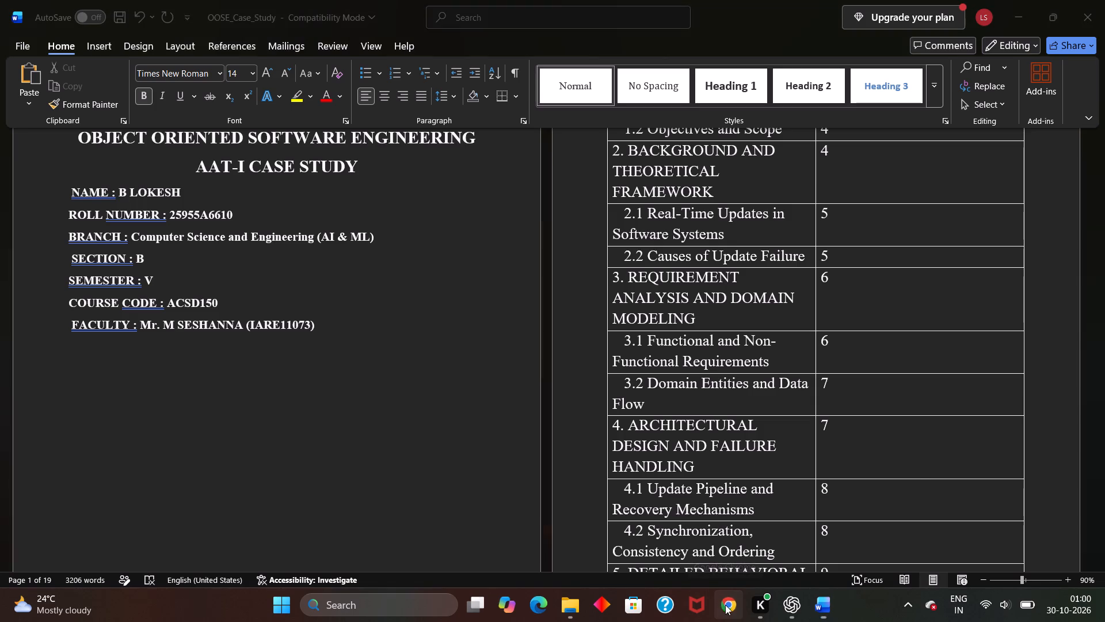
left_click(490, 390)
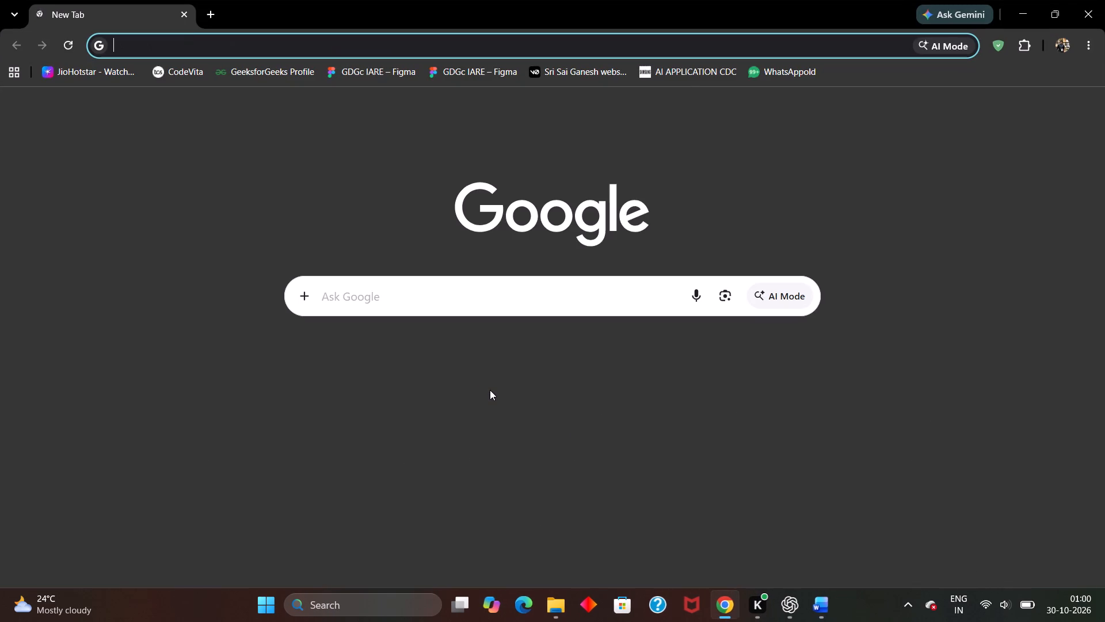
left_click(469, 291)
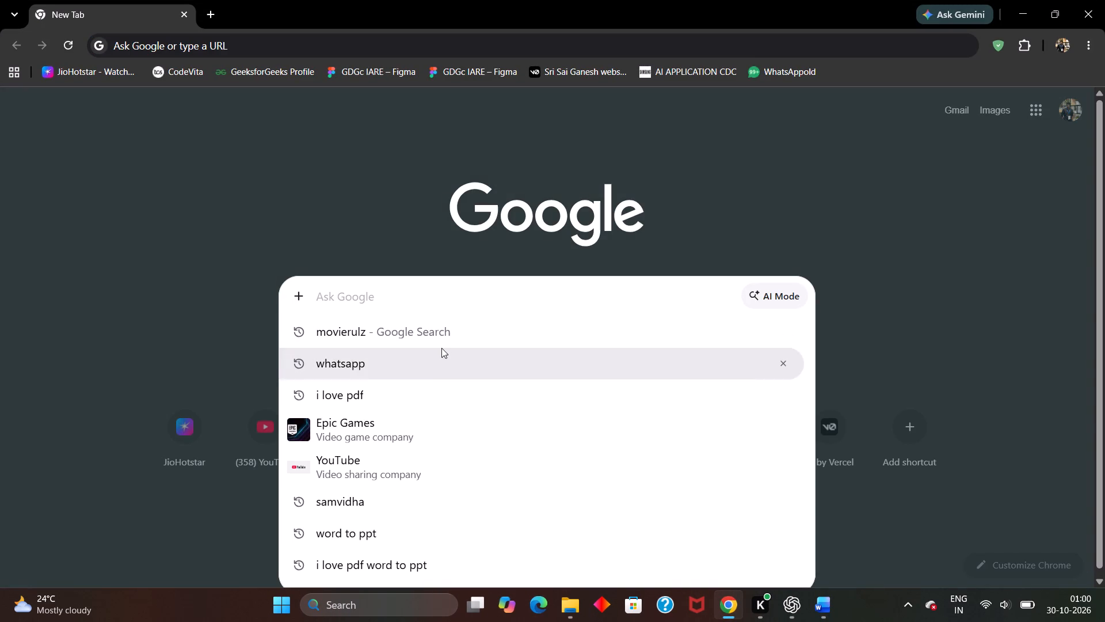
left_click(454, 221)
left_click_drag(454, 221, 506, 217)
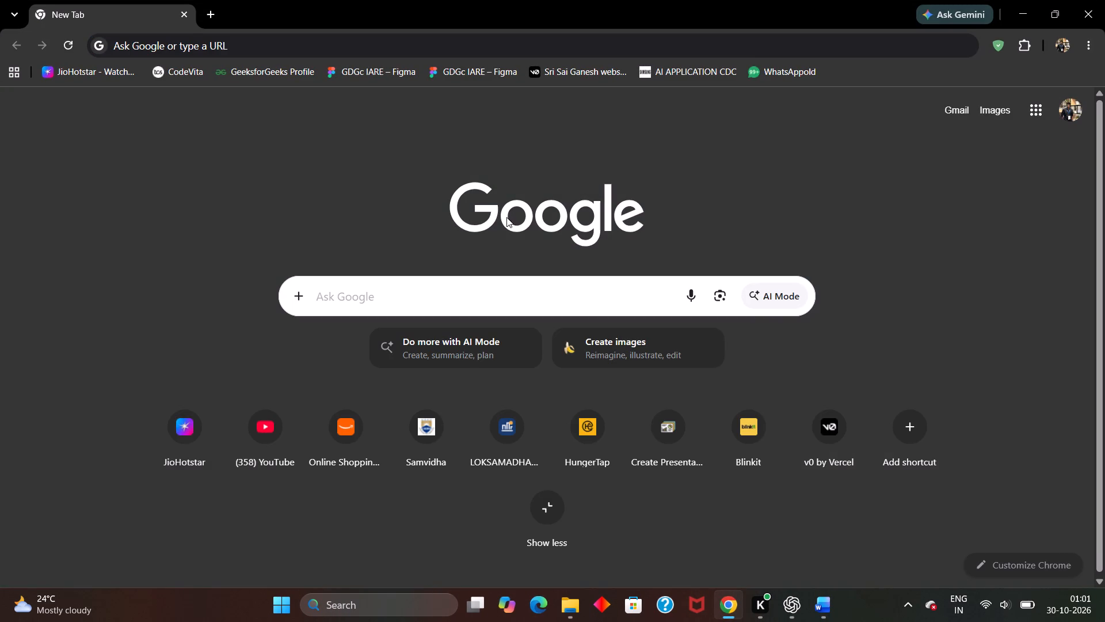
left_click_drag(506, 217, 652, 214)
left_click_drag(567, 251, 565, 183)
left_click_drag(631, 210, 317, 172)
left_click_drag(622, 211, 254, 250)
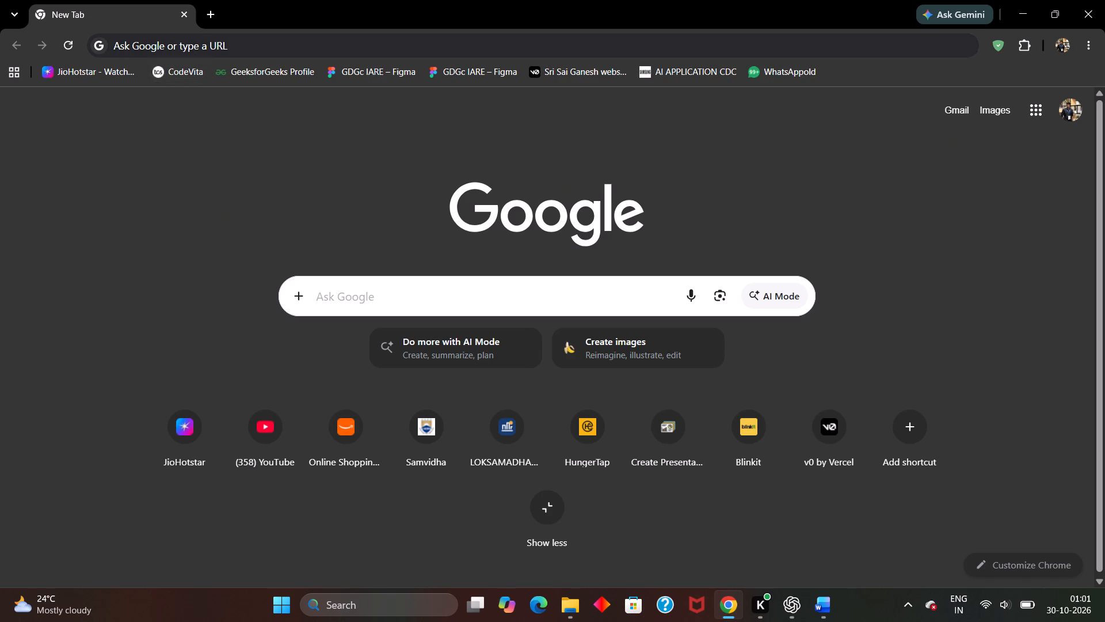
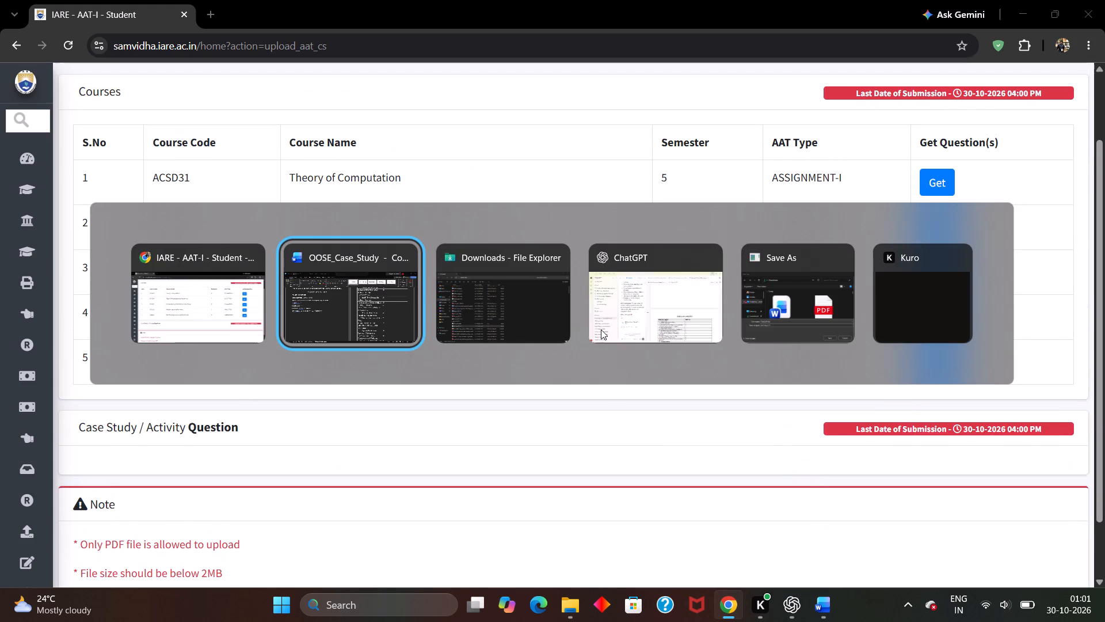
In a new Chrome tab, search Google for the faculty member's first name plus "iare" and open her IARE profile page.
key("alt+Tab")
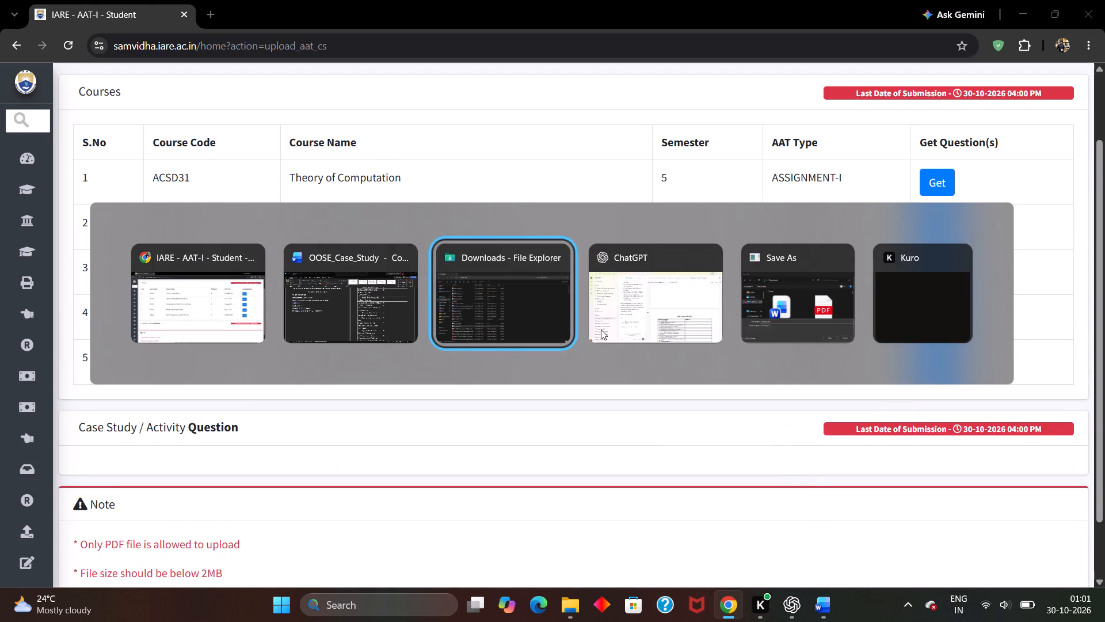
key("alt+Tab")
key("alt+Tab")
key("alt+Tab")
key("alt+Tab")
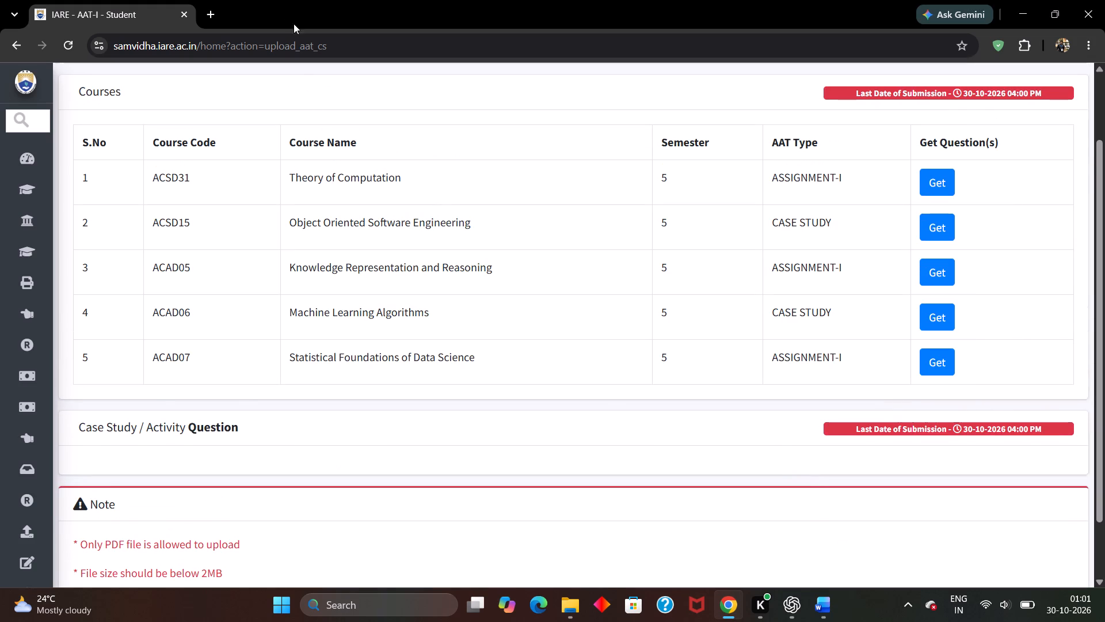
left_click(214, 16)
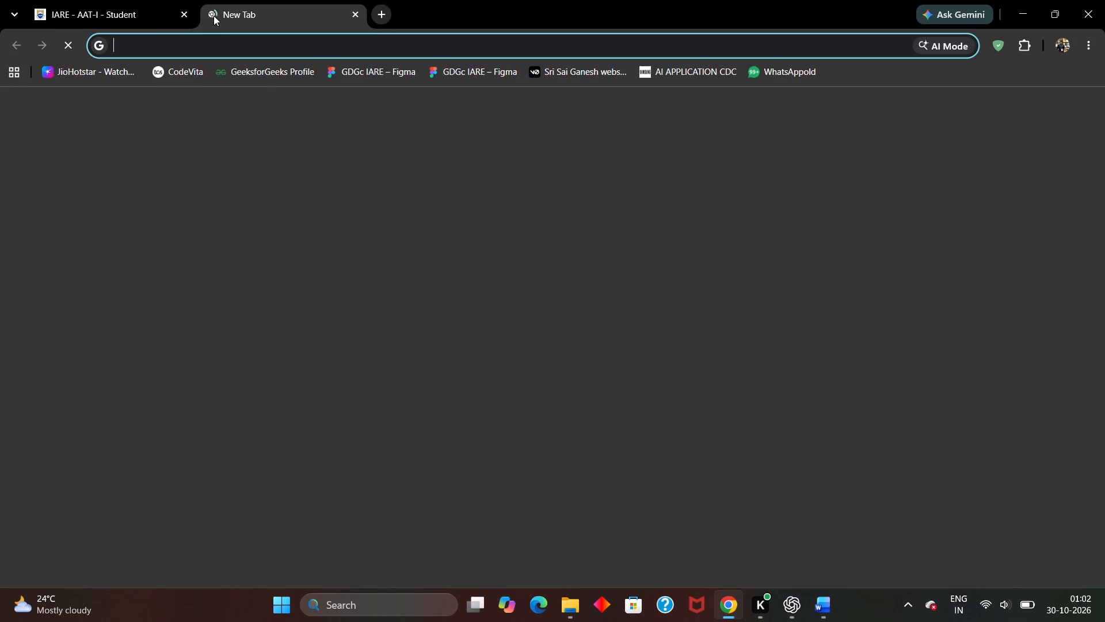
left_click(427, 305)
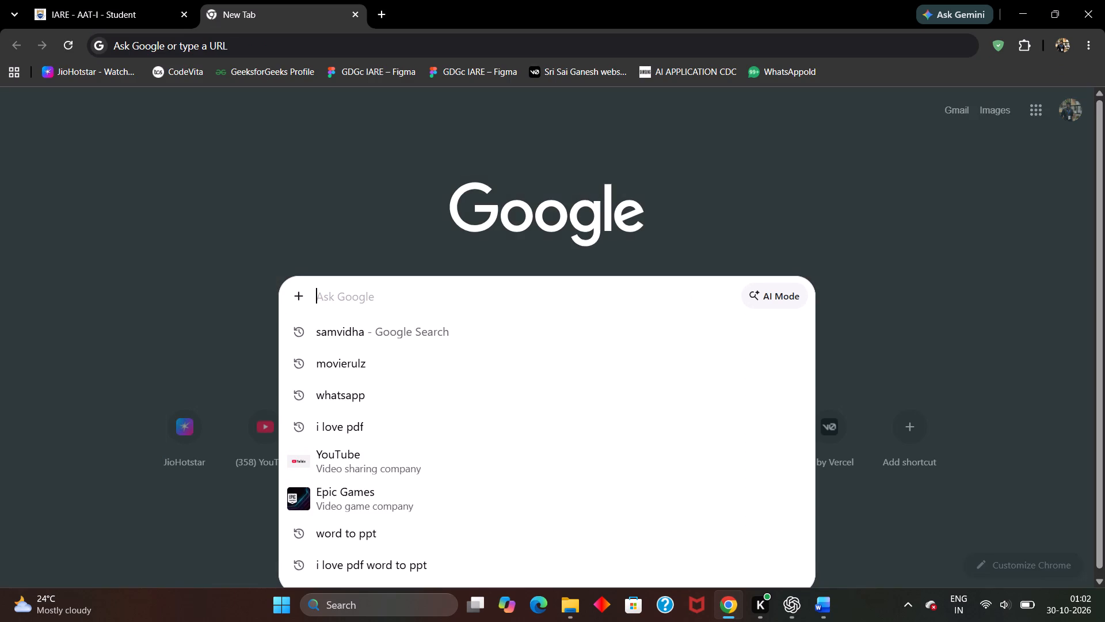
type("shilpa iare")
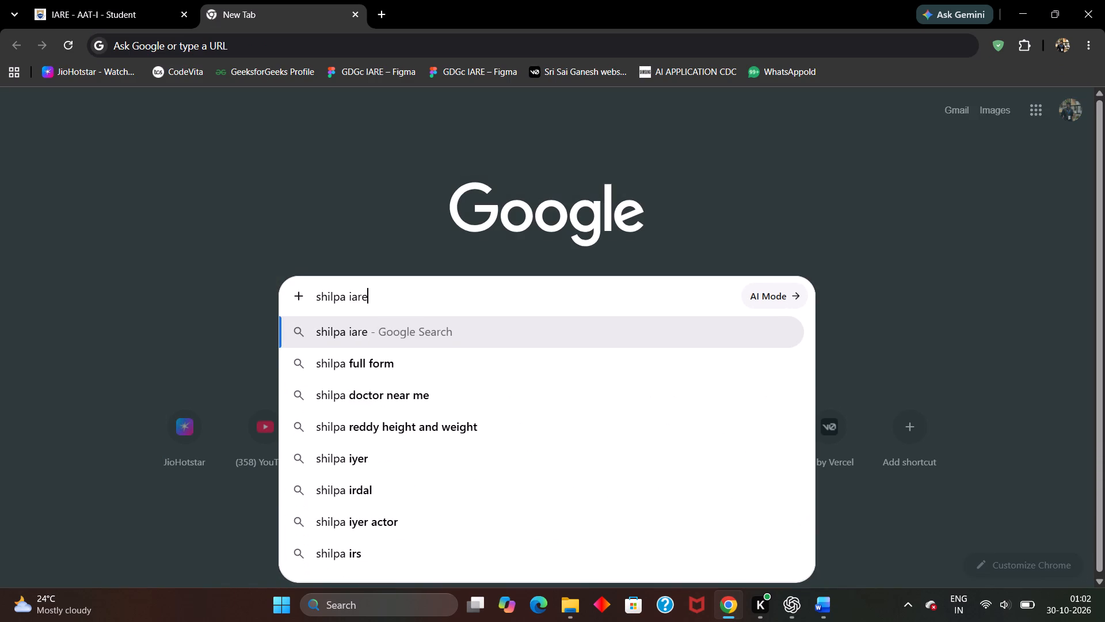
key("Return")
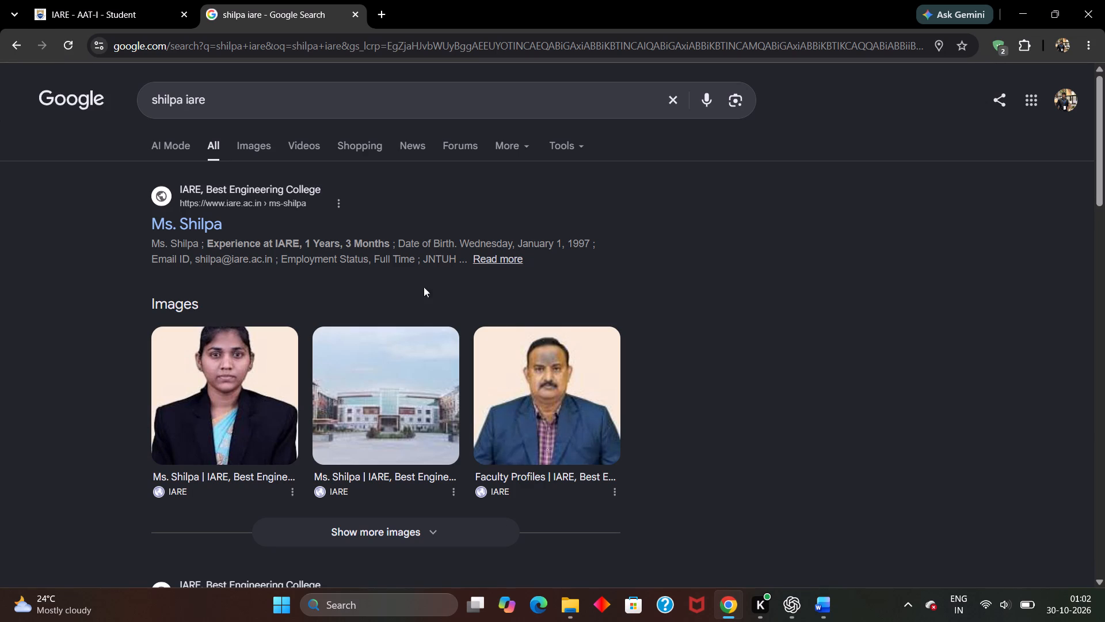
left_click(156, 219)
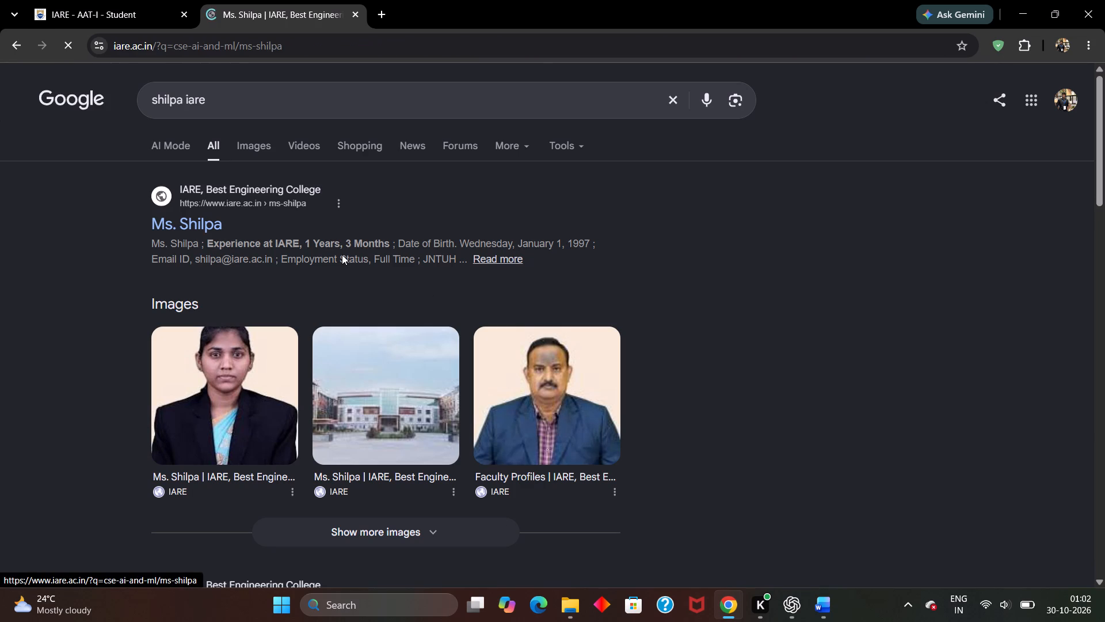
scroll(423, 268, "down", 1)
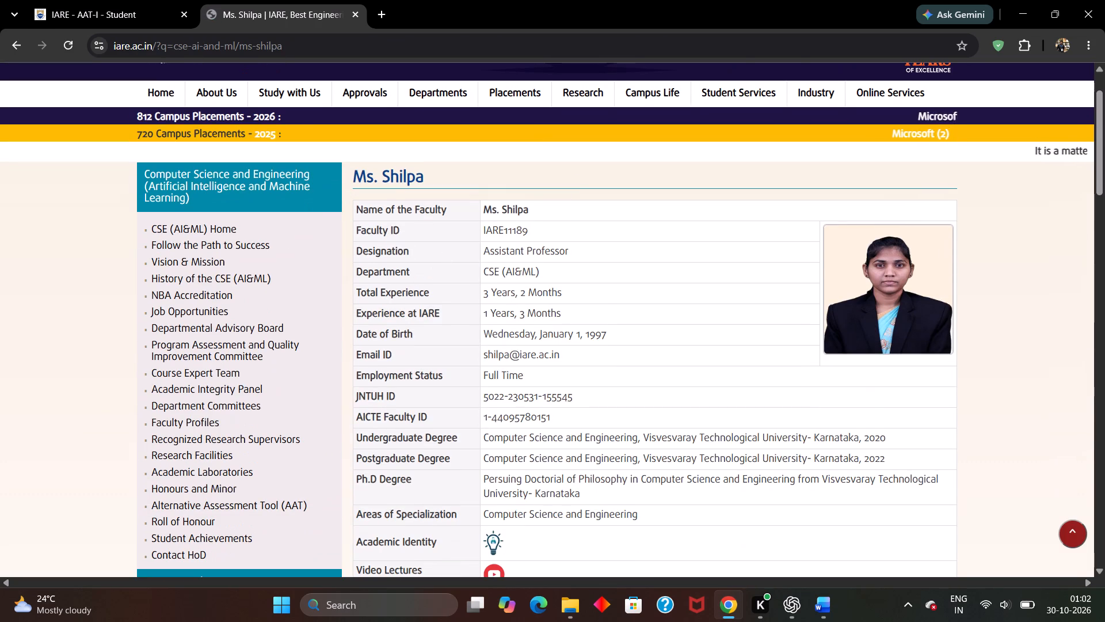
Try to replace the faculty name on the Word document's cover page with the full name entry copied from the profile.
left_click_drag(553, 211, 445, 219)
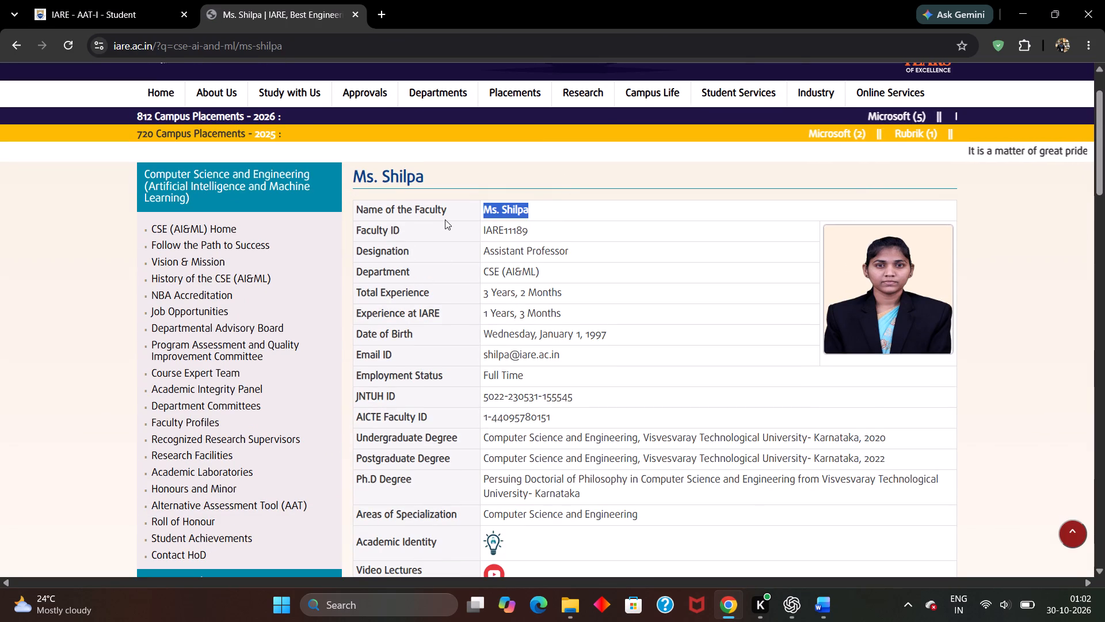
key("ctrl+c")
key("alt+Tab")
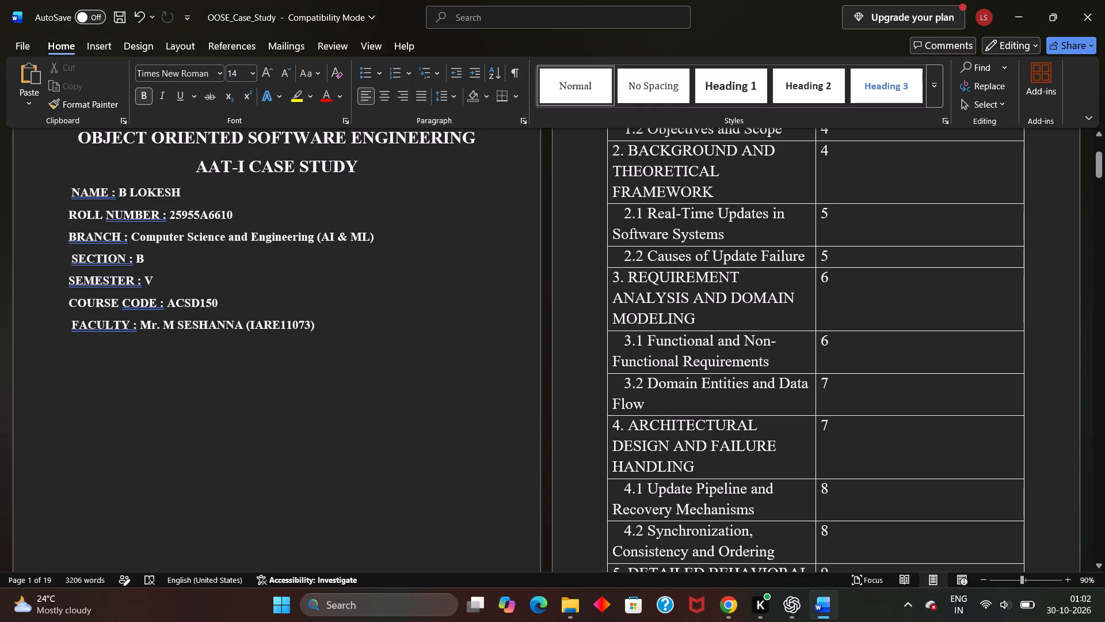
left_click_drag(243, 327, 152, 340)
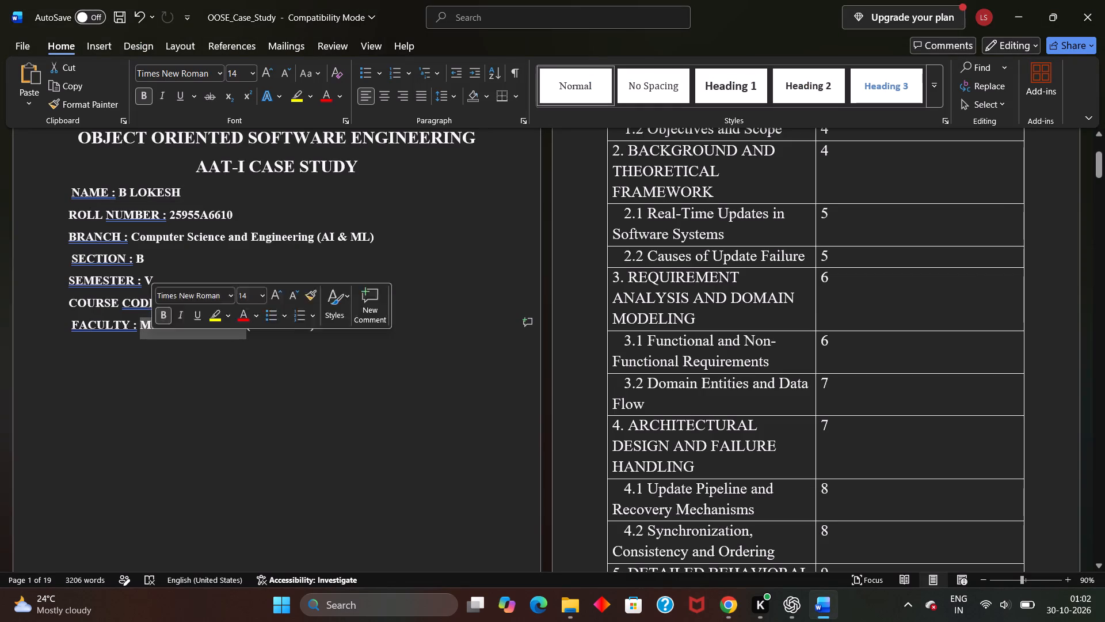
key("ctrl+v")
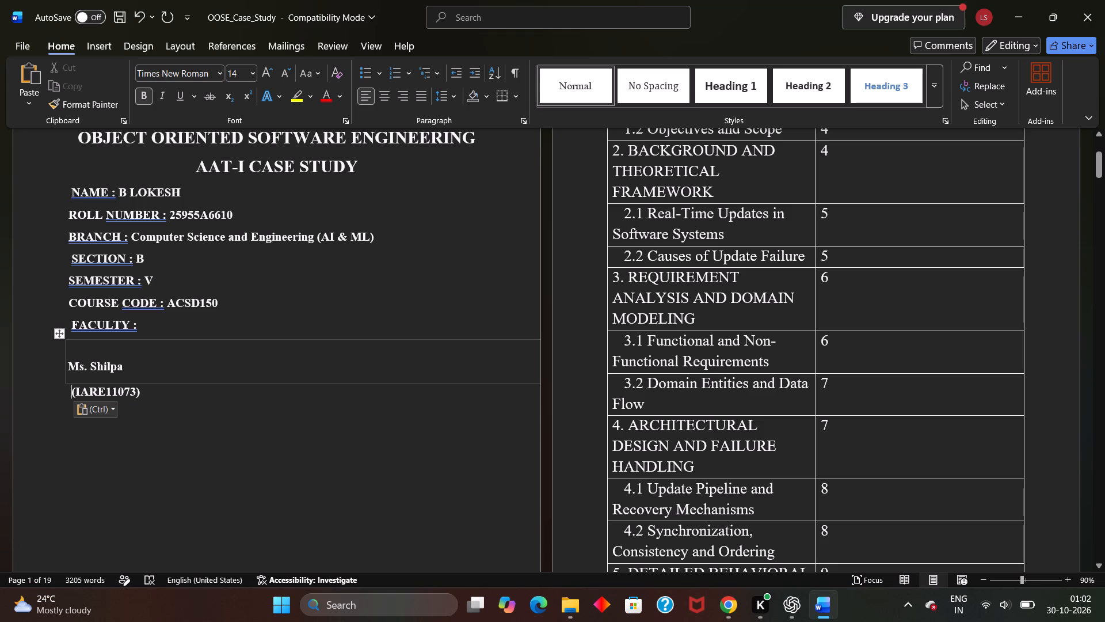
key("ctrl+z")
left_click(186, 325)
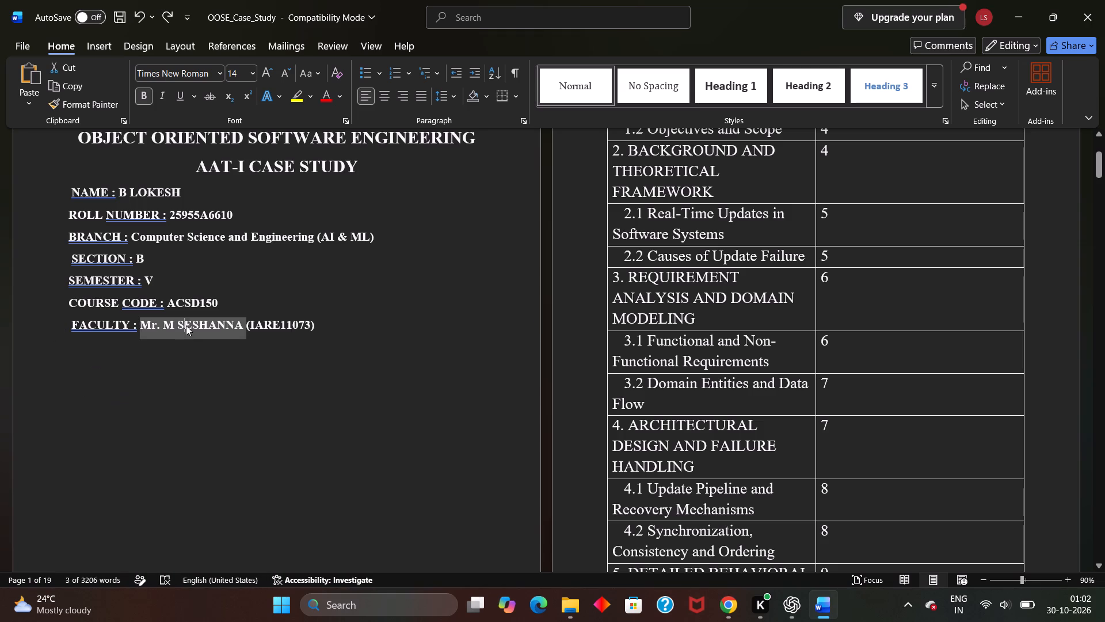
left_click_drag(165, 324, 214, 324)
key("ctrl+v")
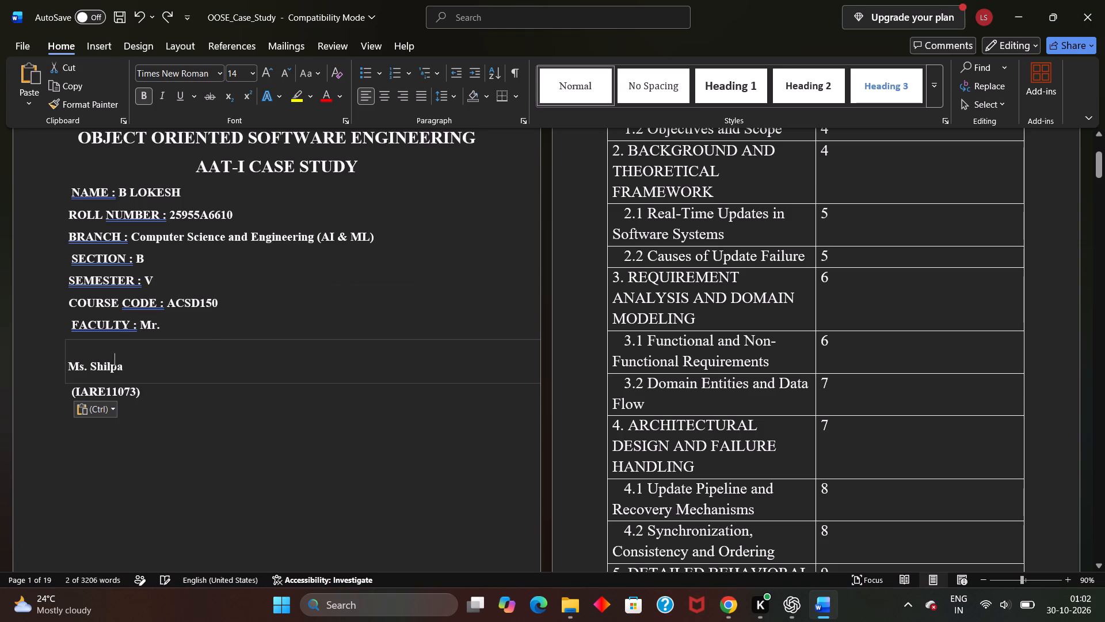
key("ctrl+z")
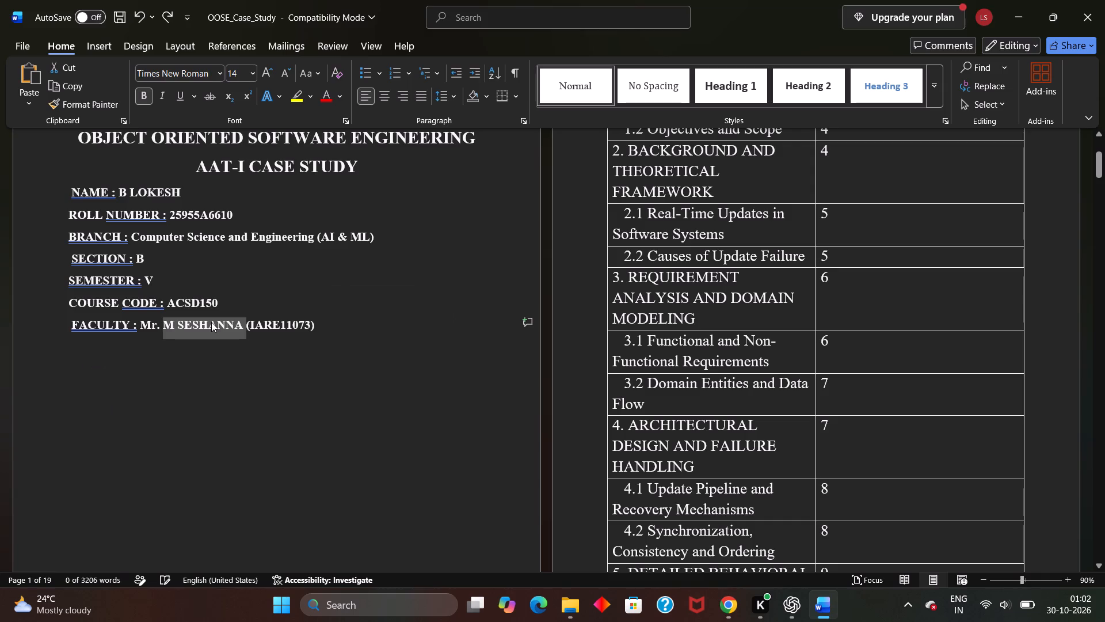
Copy only the name text from the faculty profile and paste it over the name after "Mr." on the cover page's FACULTY line.
key("alt+Tab")
left_click(463, 293)
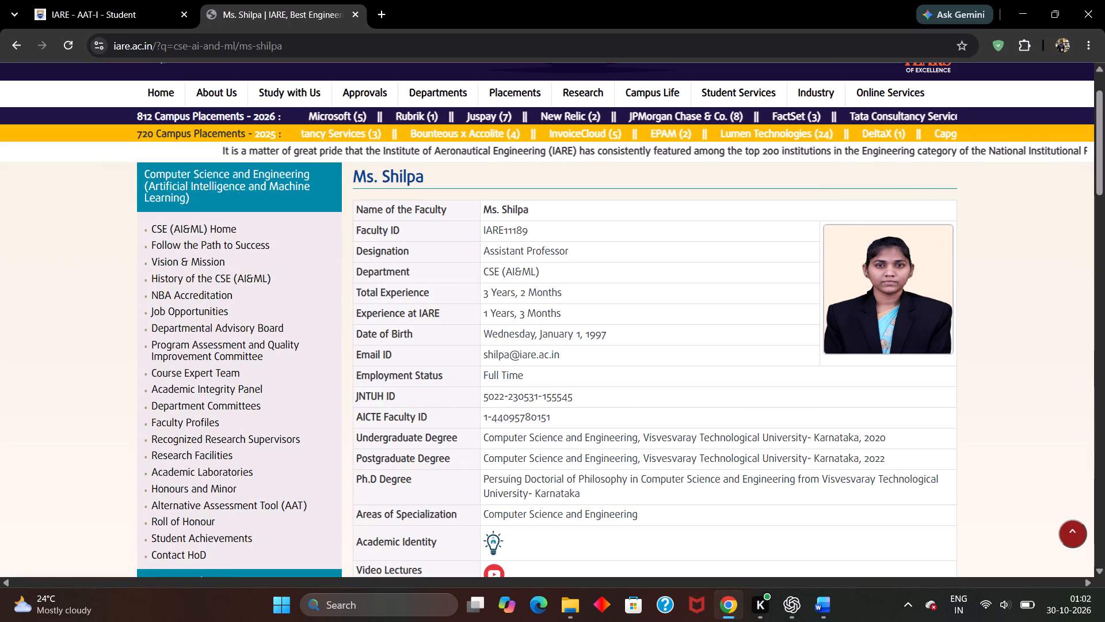
left_click_drag(488, 209, 504, 210)
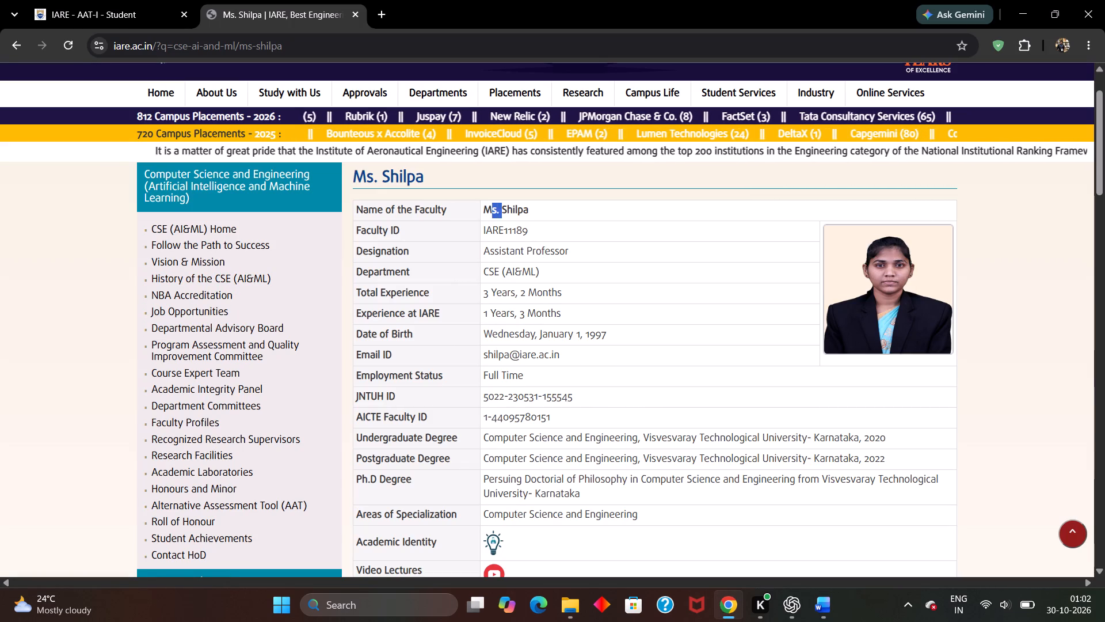
left_click_drag(504, 210, 526, 208)
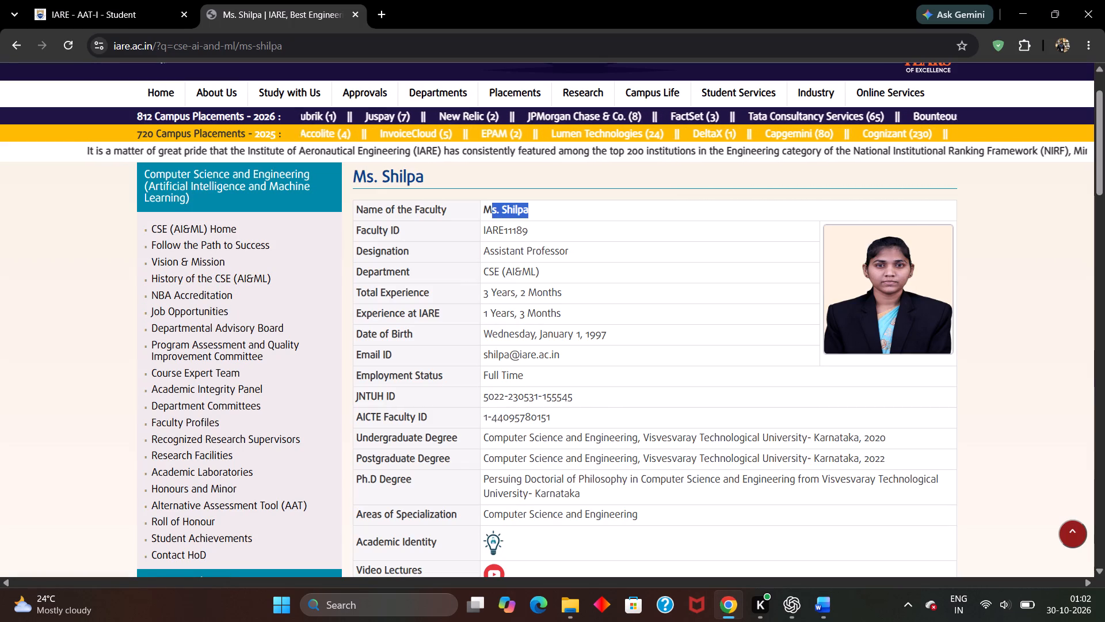
key("ctrl+c")
key("alt+Tab")
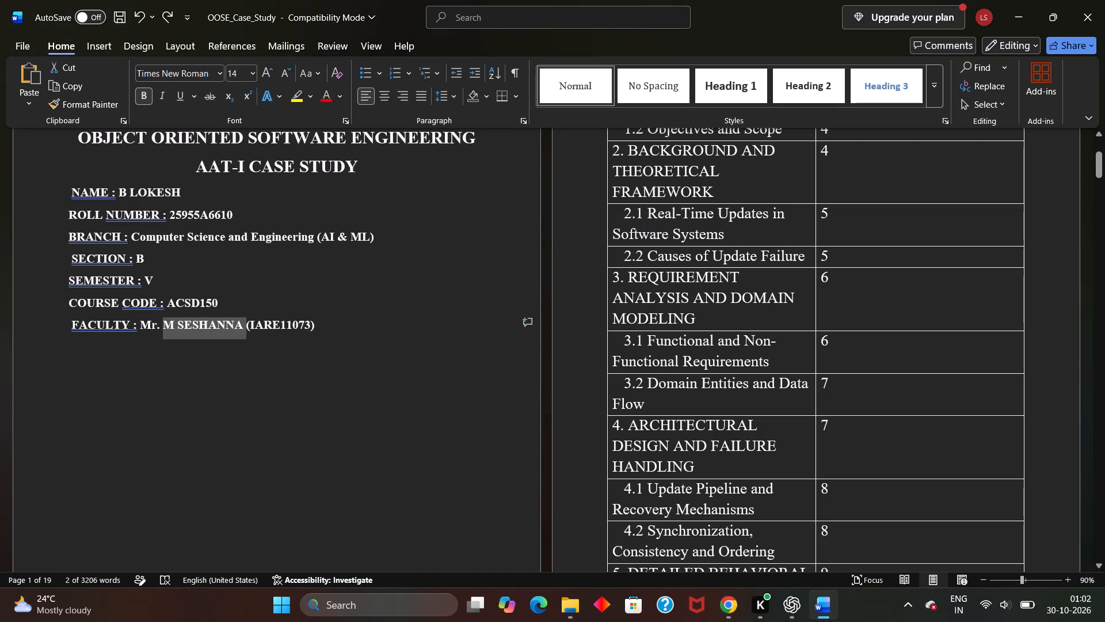
key("ctrl+v")
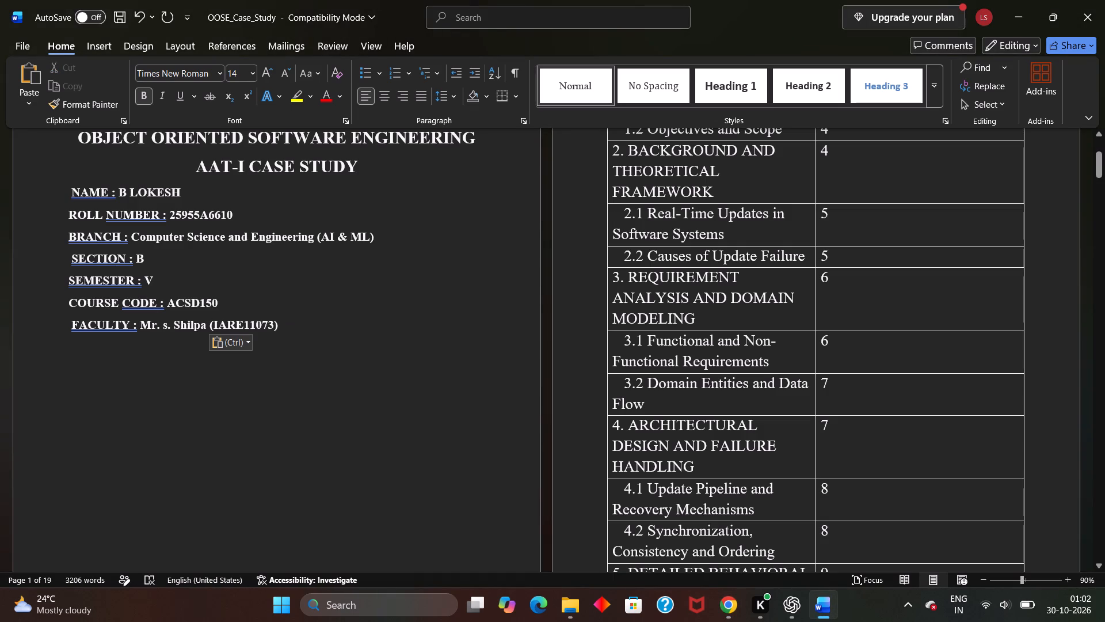
Remove the stray characters before the pasted faculty name and change its title to "Ms.".
left_click(175, 321)
key("BackSpace")
key("BackSpace")
key("BackSpace")
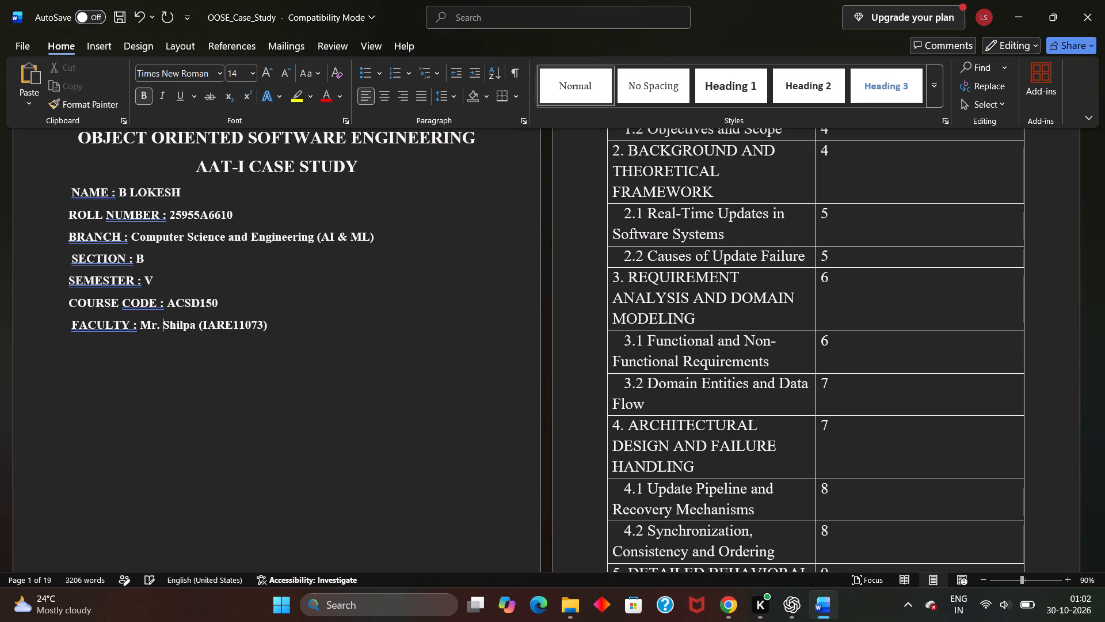
key("BackSpace")
key("BackSpace")
key("BackSpace")
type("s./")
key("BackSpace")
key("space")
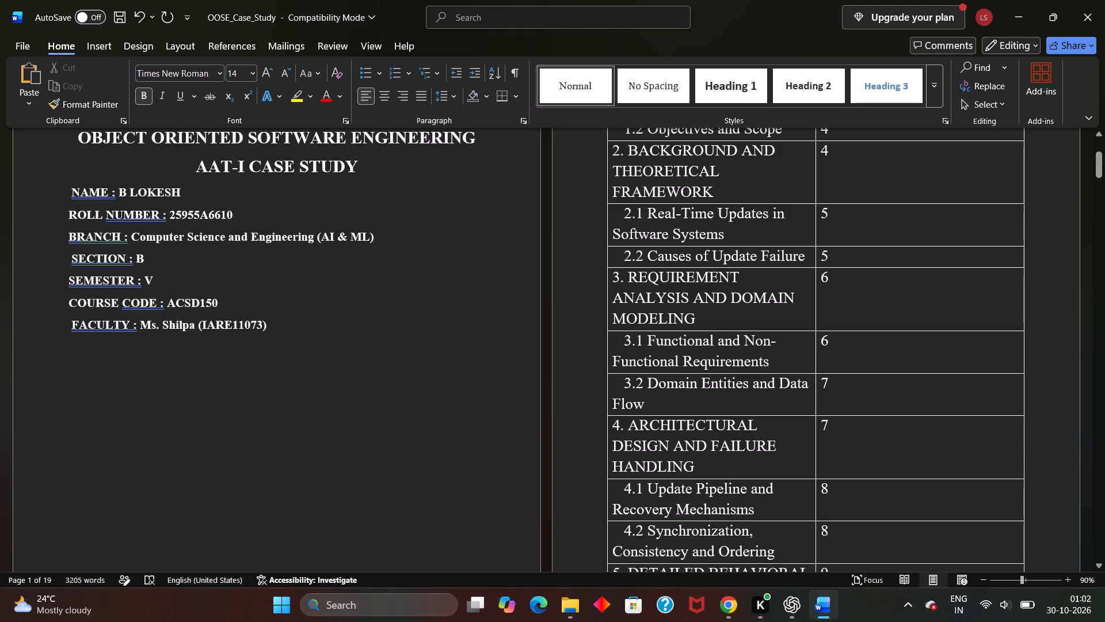
Copy the digits of the Faculty ID from the profile page and replace the ID digits after IARE on the cover page's FACULTY line.
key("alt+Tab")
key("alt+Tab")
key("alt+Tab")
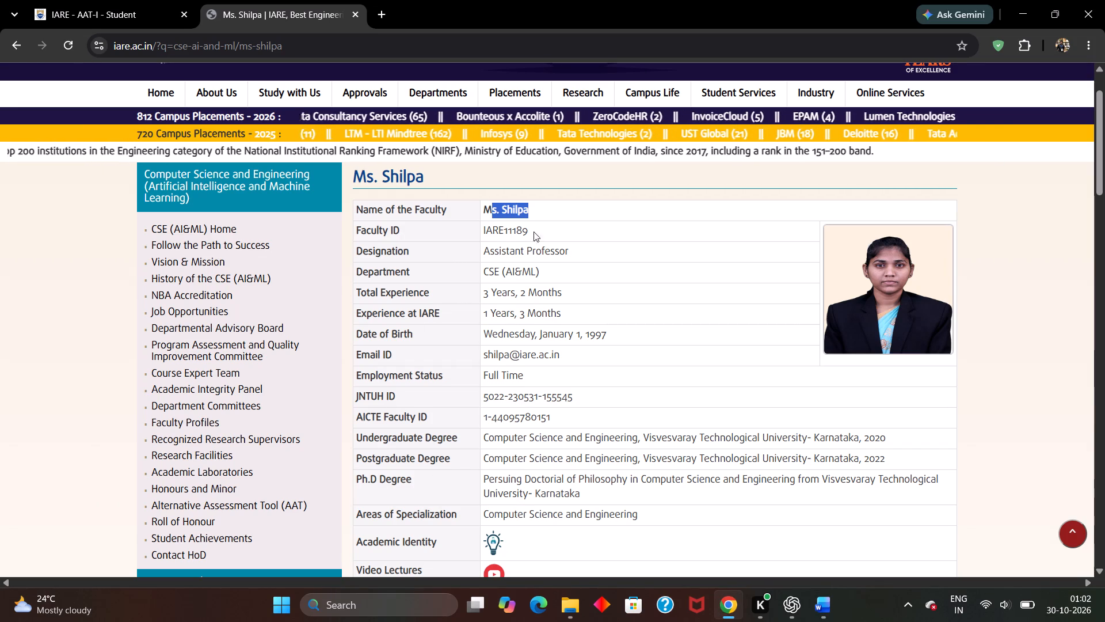
left_click_drag(532, 225, 504, 230)
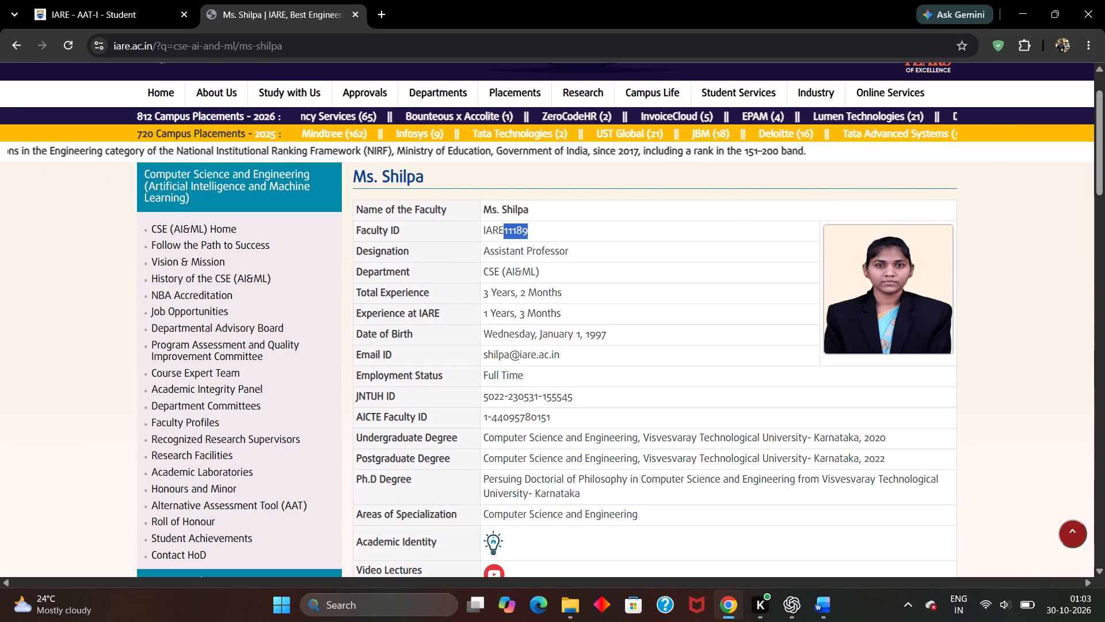
key("ctrl+c")
key("alt+Tab")
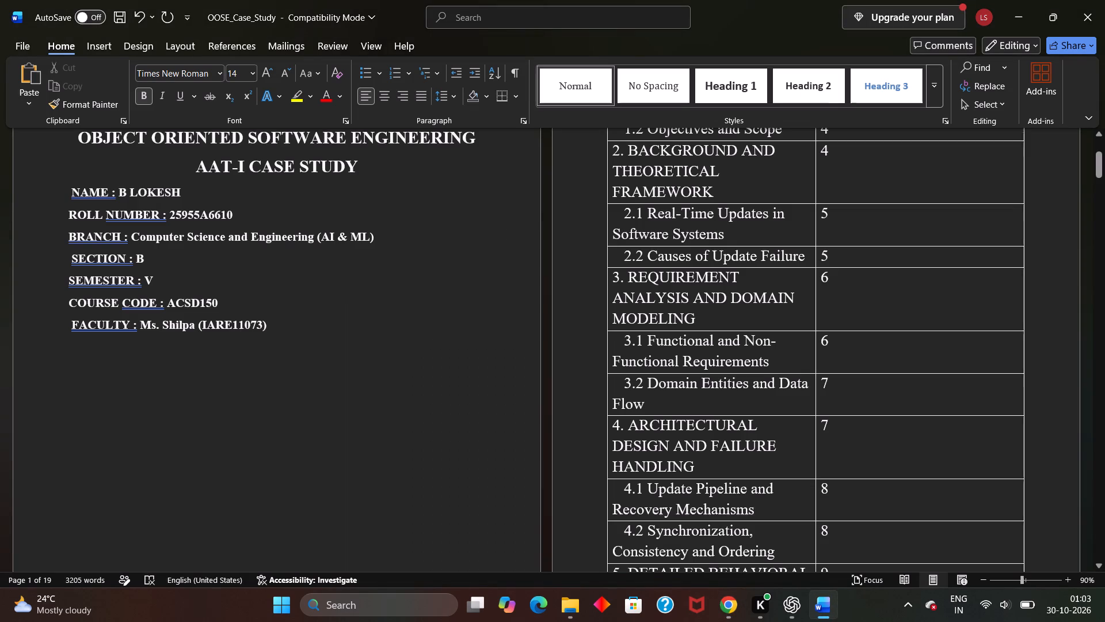
left_click_drag(262, 325, 235, 329)
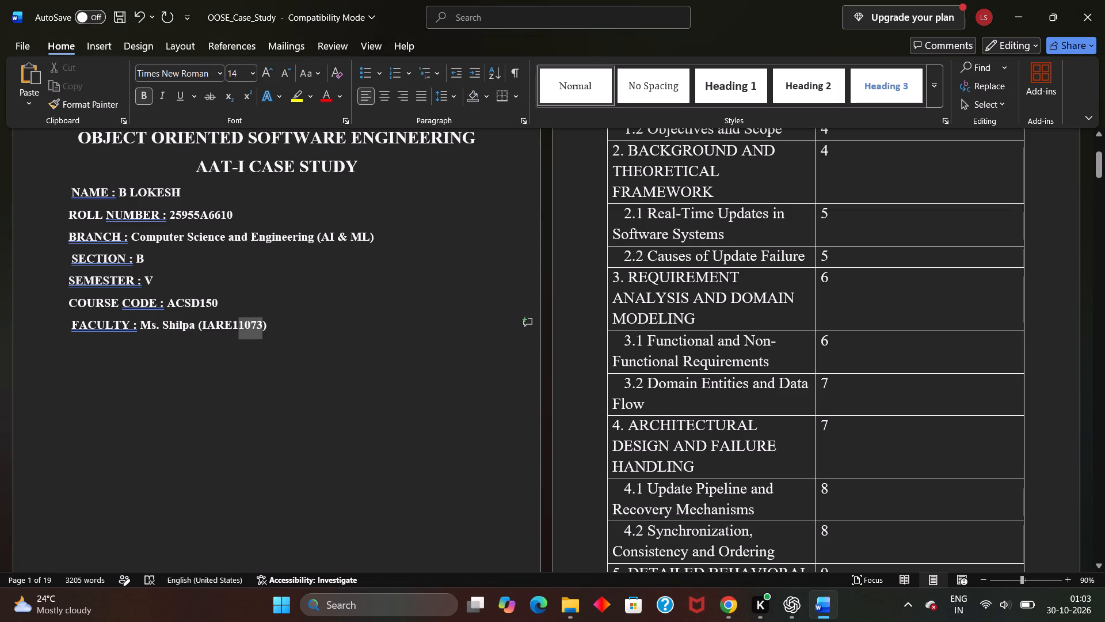
left_click_drag(235, 329, 233, 329)
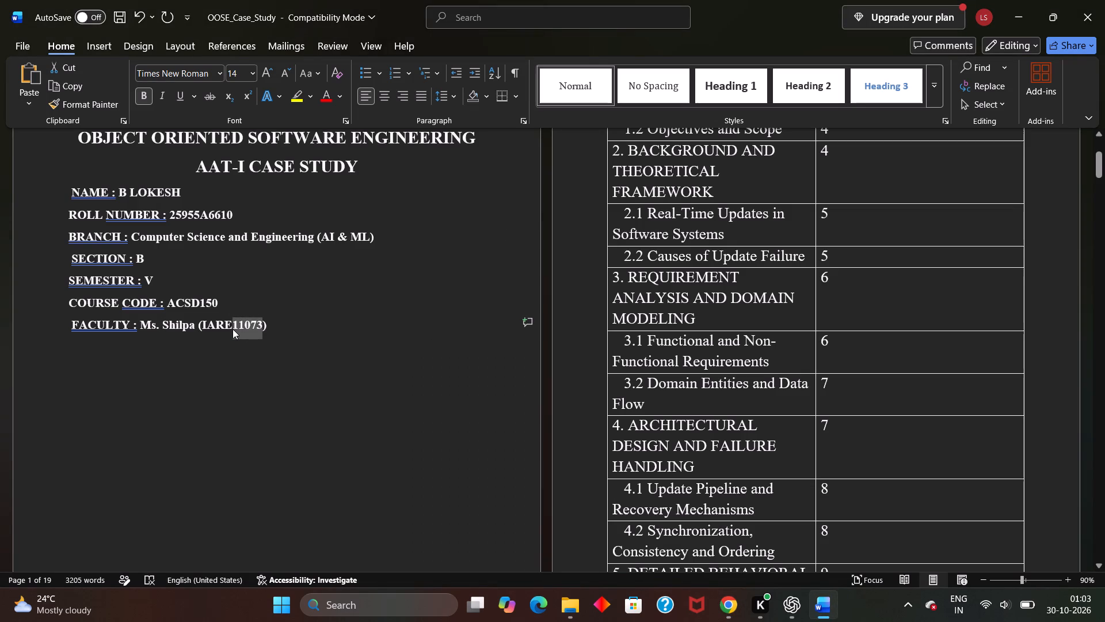
key("ctrl+v")
left_click(238, 403)
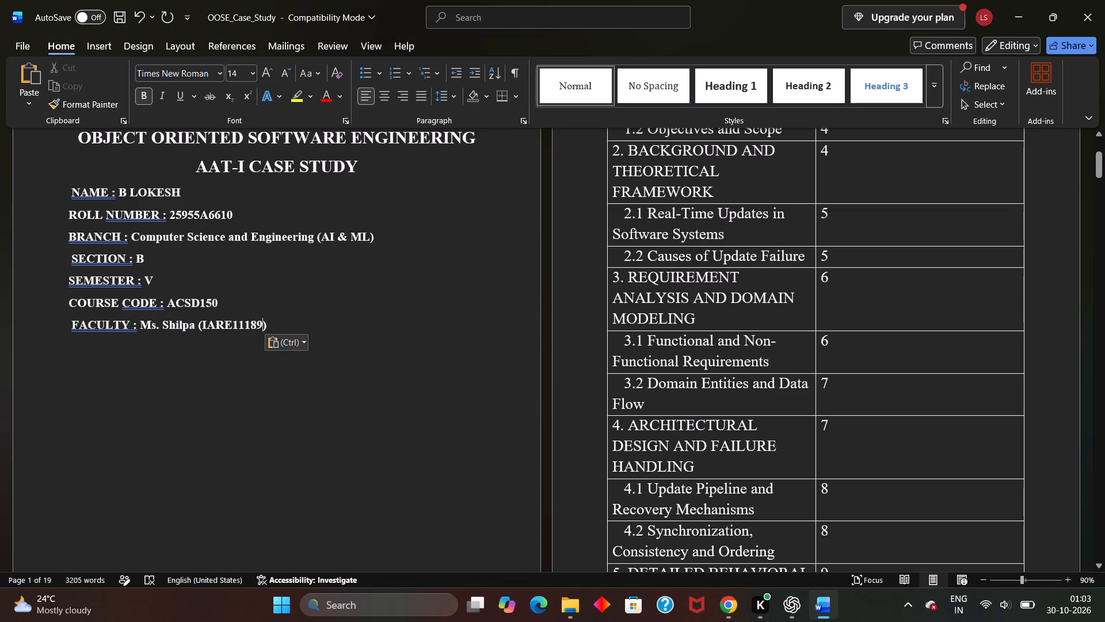
Save a copy of the document in Downloads as a PDF named OOSE_Case_Study_LOK.
scroll(238, 403, "up", 12)
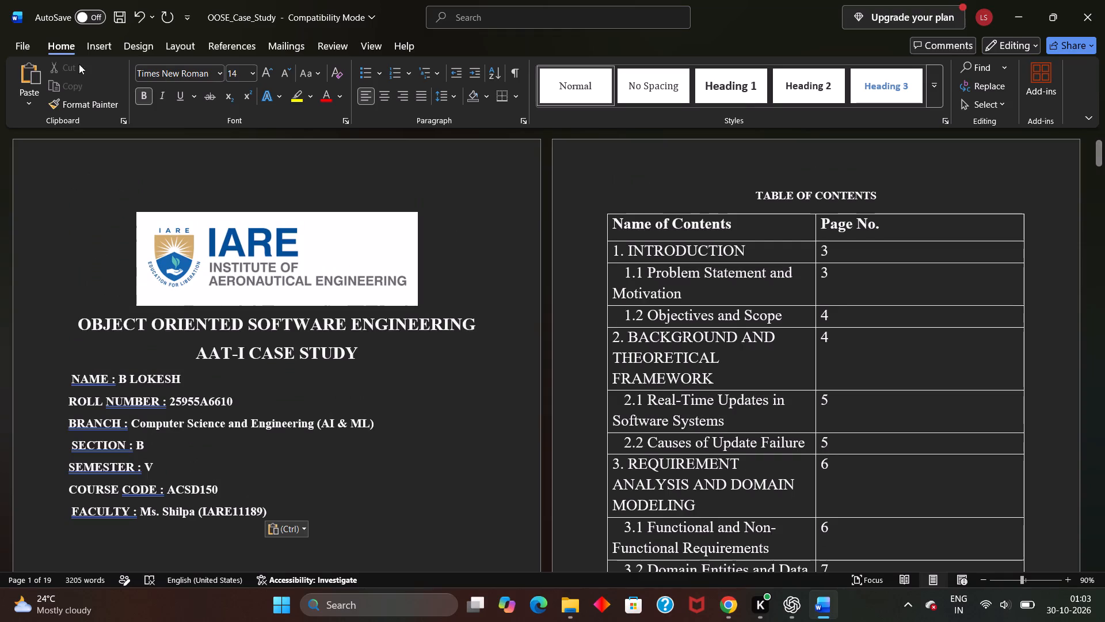
left_click(13, 41)
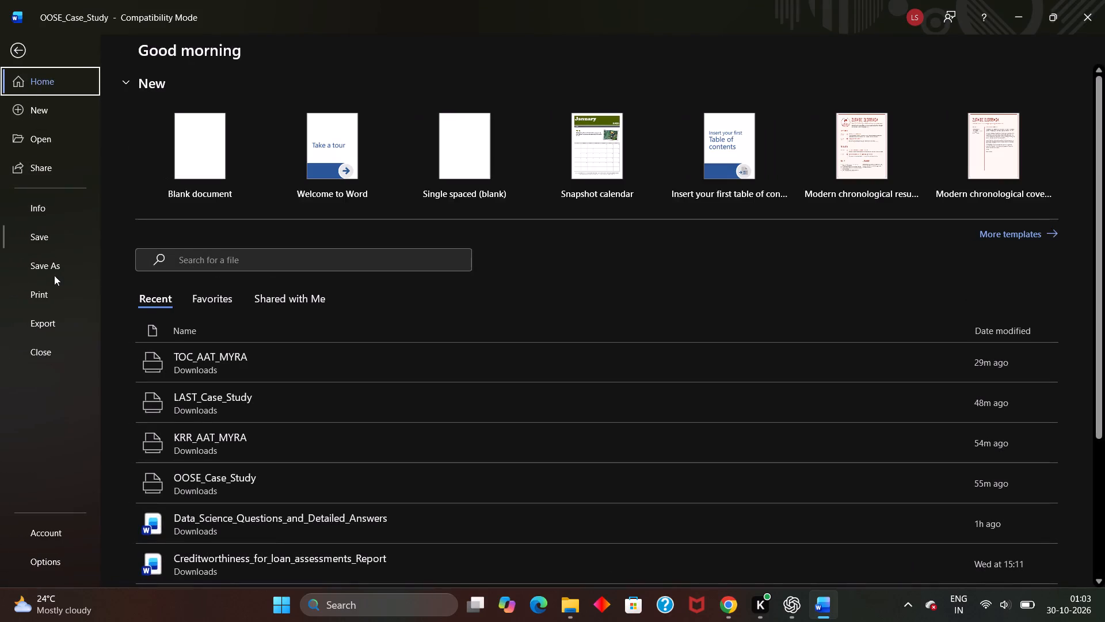
left_click(55, 266)
left_click(409, 167)
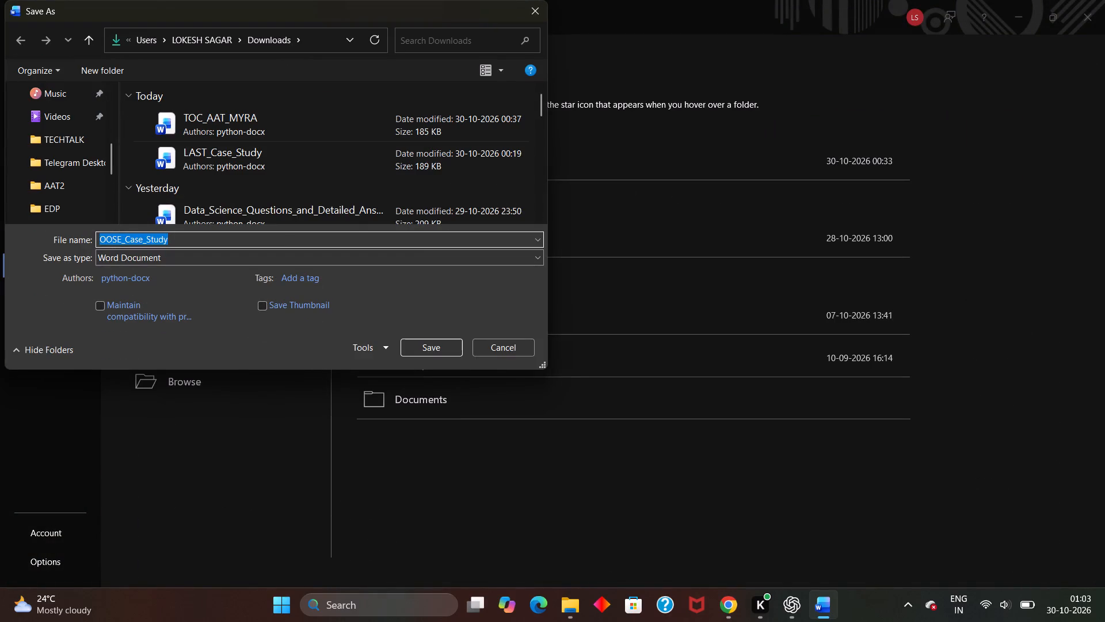
left_click(176, 240)
left_click(176, 240)
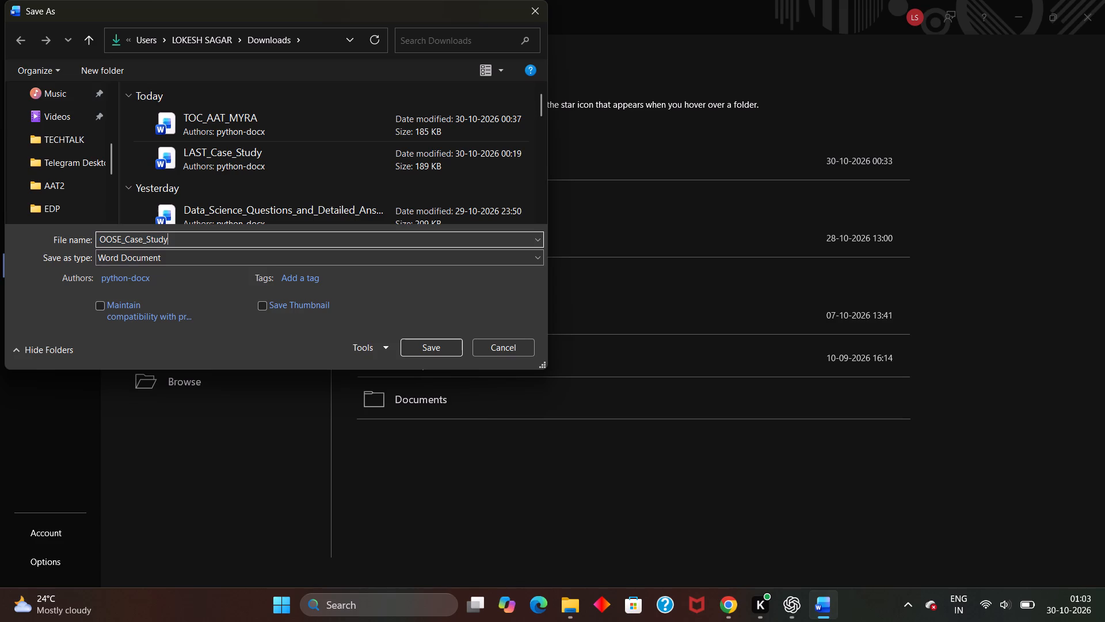
left_click(176, 240)
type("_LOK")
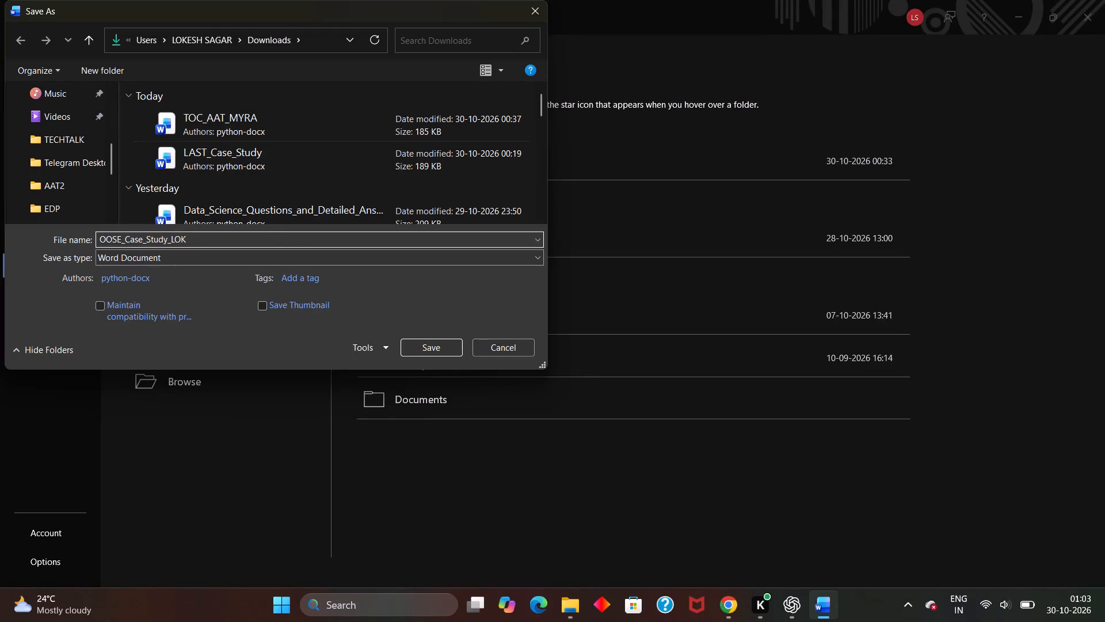
left_click(255, 256)
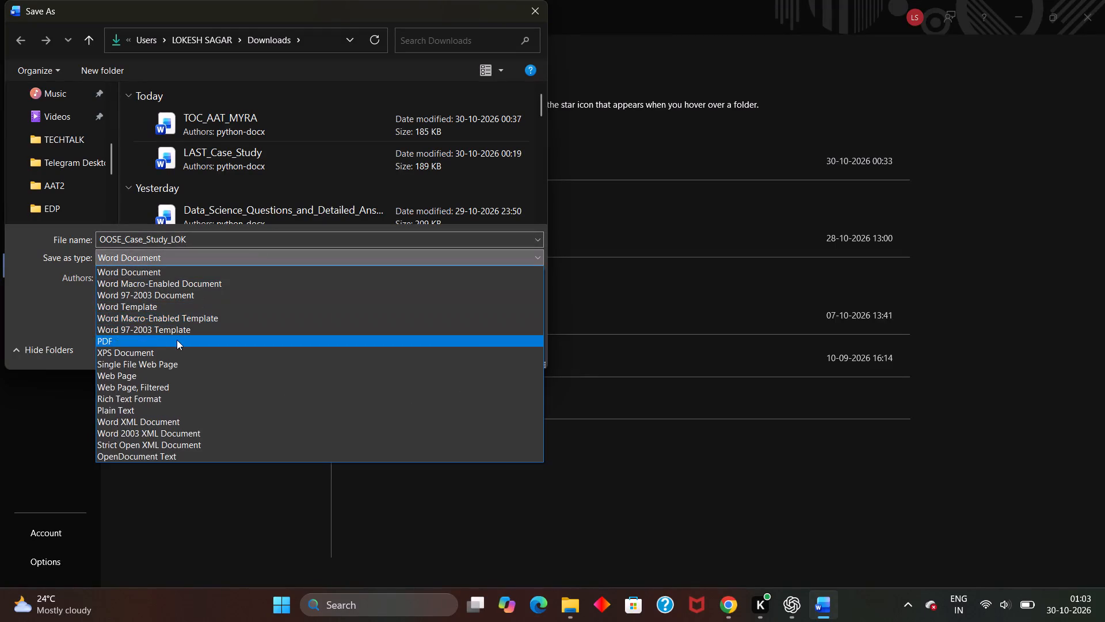
left_click(177, 340)
left_click(419, 371)
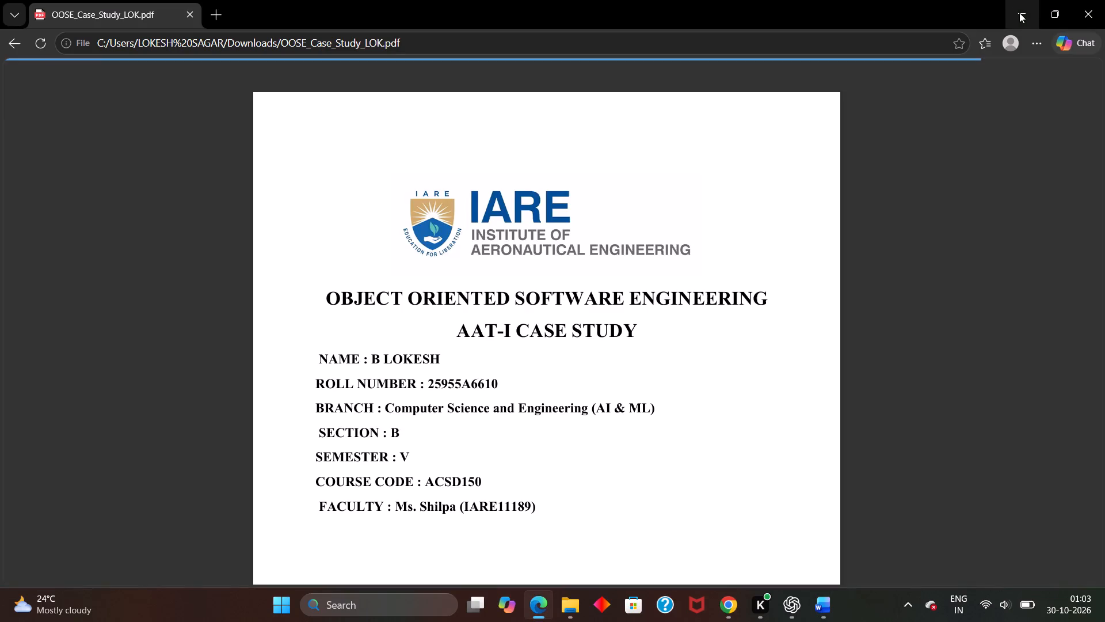
Switch to Chrome and upload the PDF OOSE_Case_Study_LOK as the Object Oriented Software Engineering (ACSD15) case study answer on the AAT portal.
key("alt+Tab")
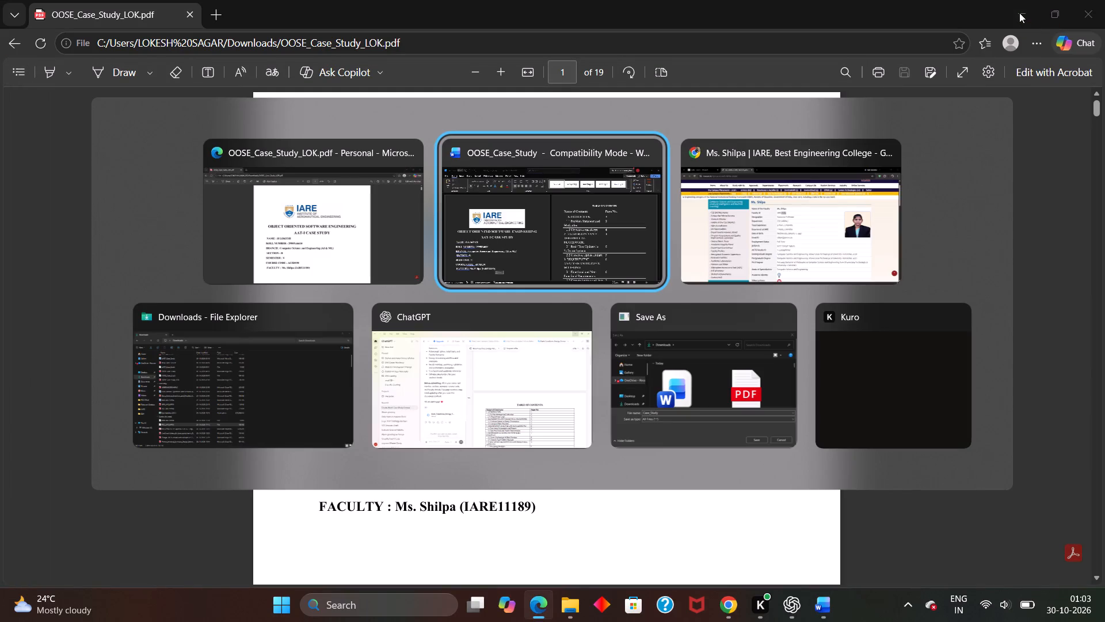
key("alt+Tab")
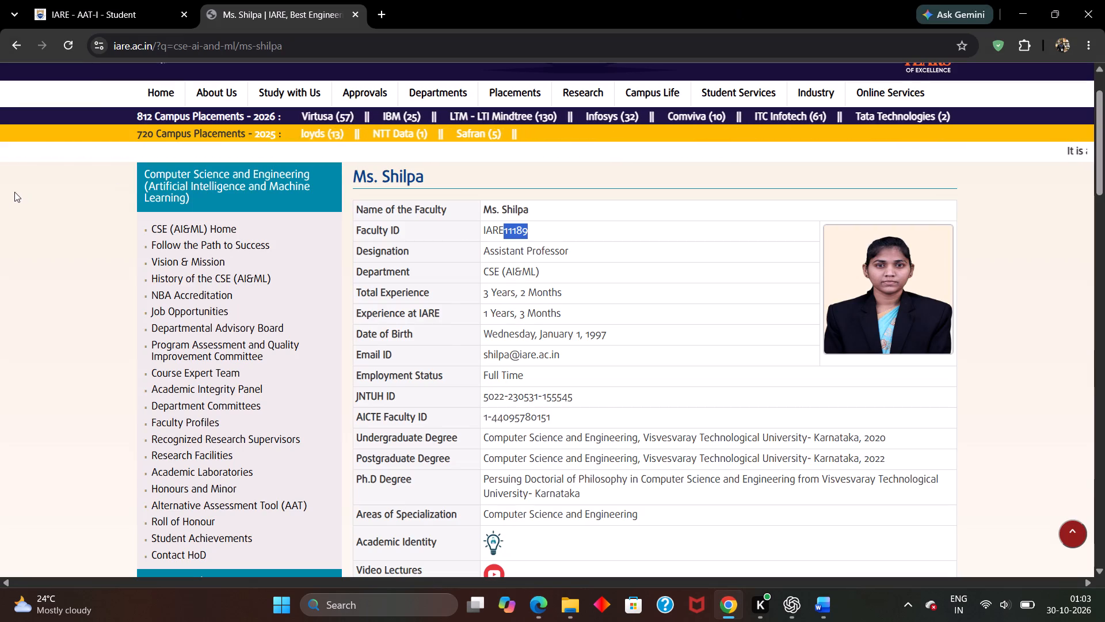
left_click(93, 12)
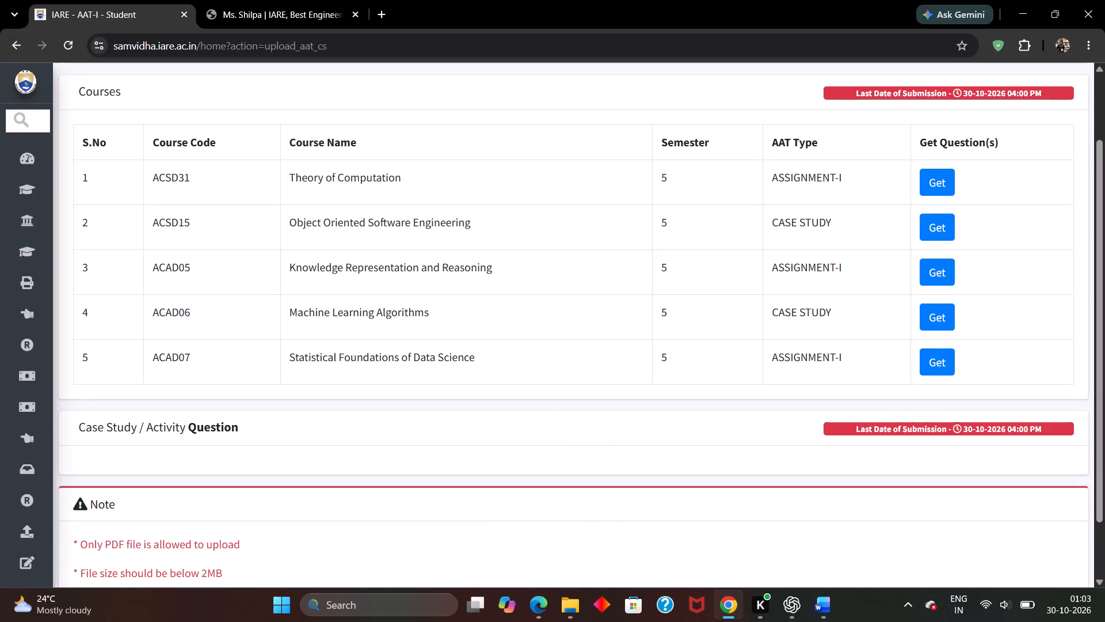
left_click(941, 218)
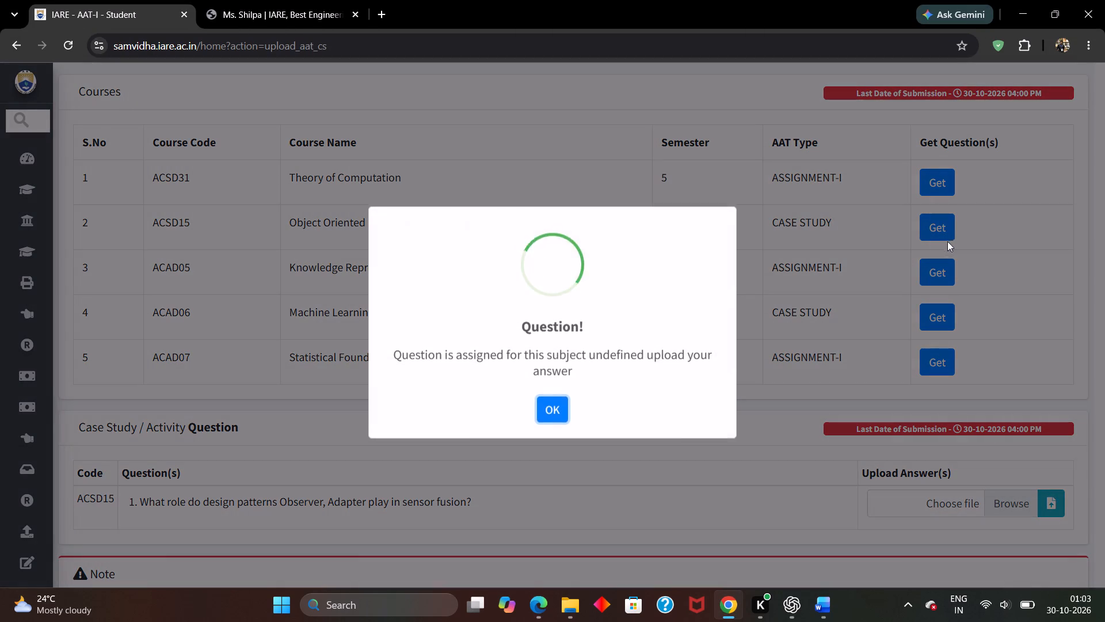
left_click(571, 431)
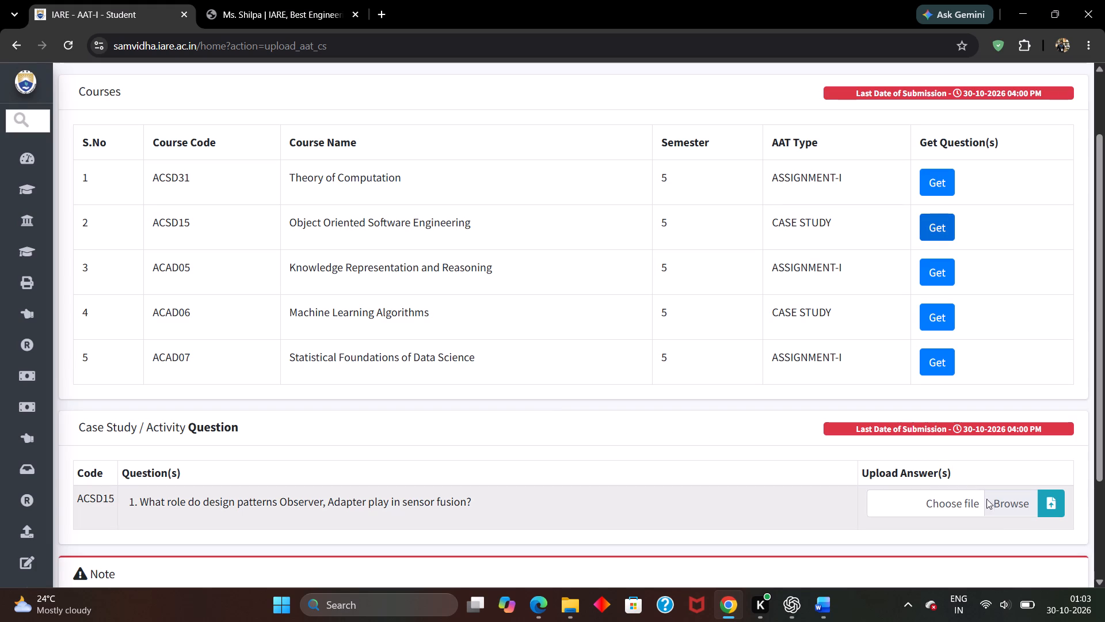
left_click(1008, 511)
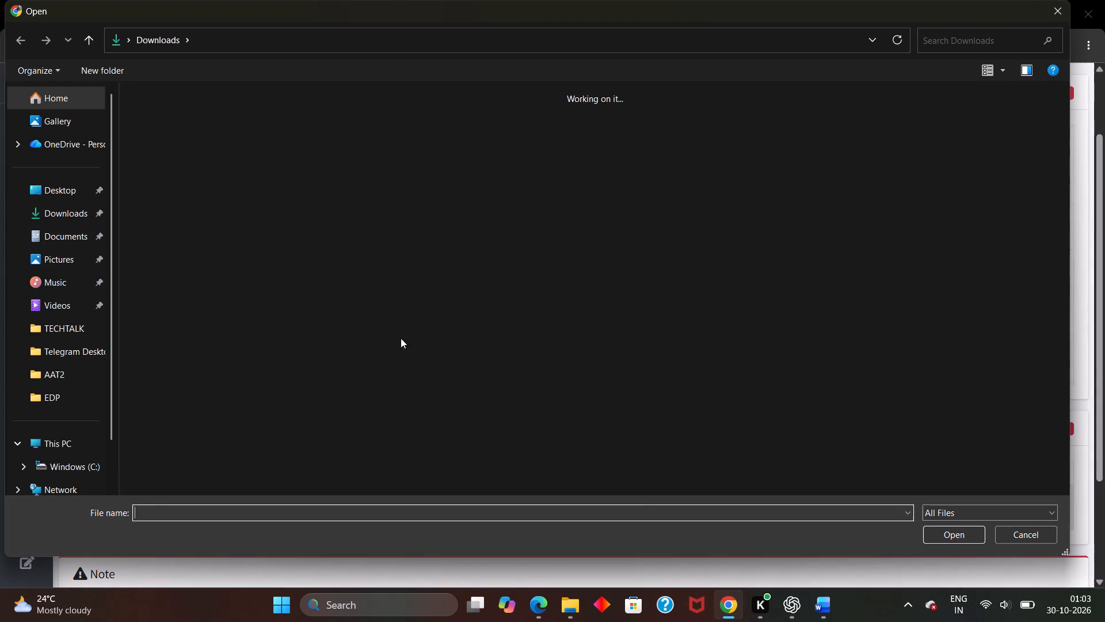
left_click(387, 131)
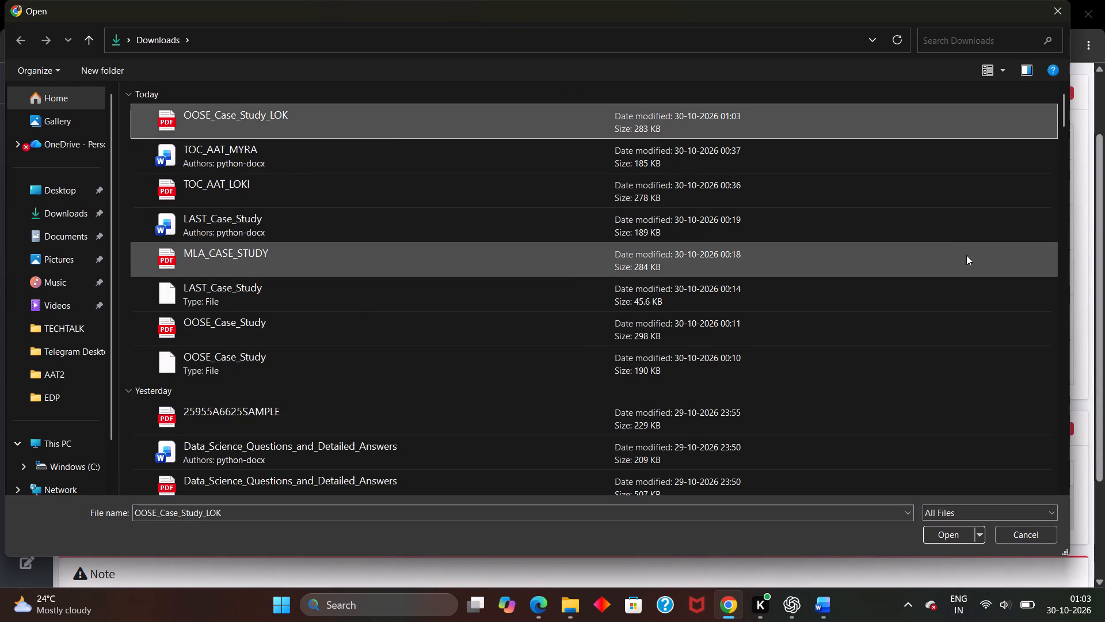
left_click(948, 532)
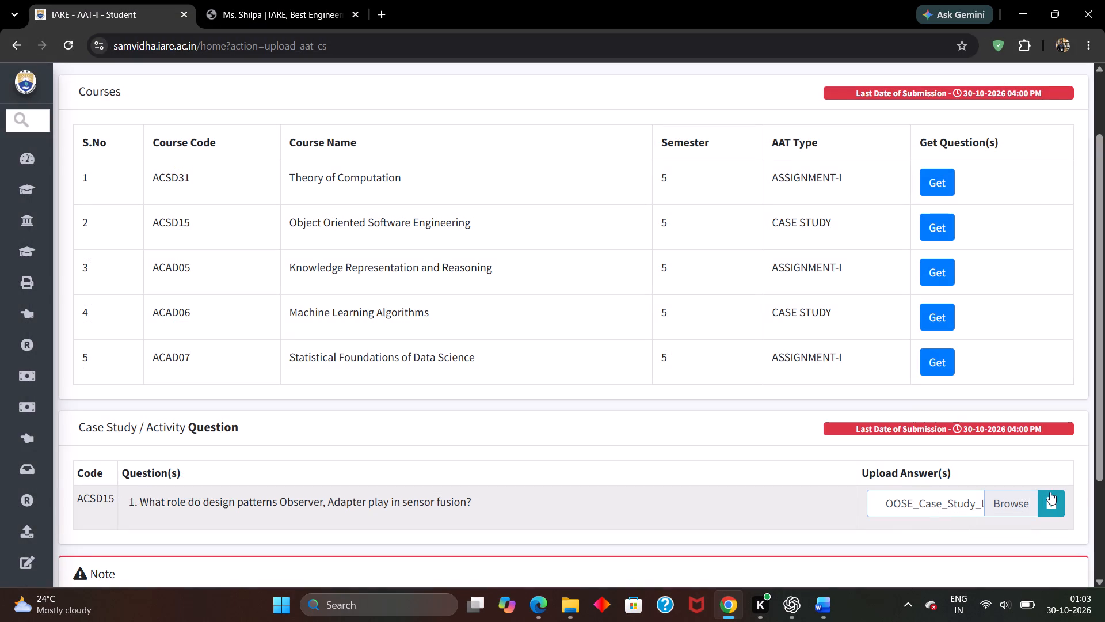
left_click(1051, 495)
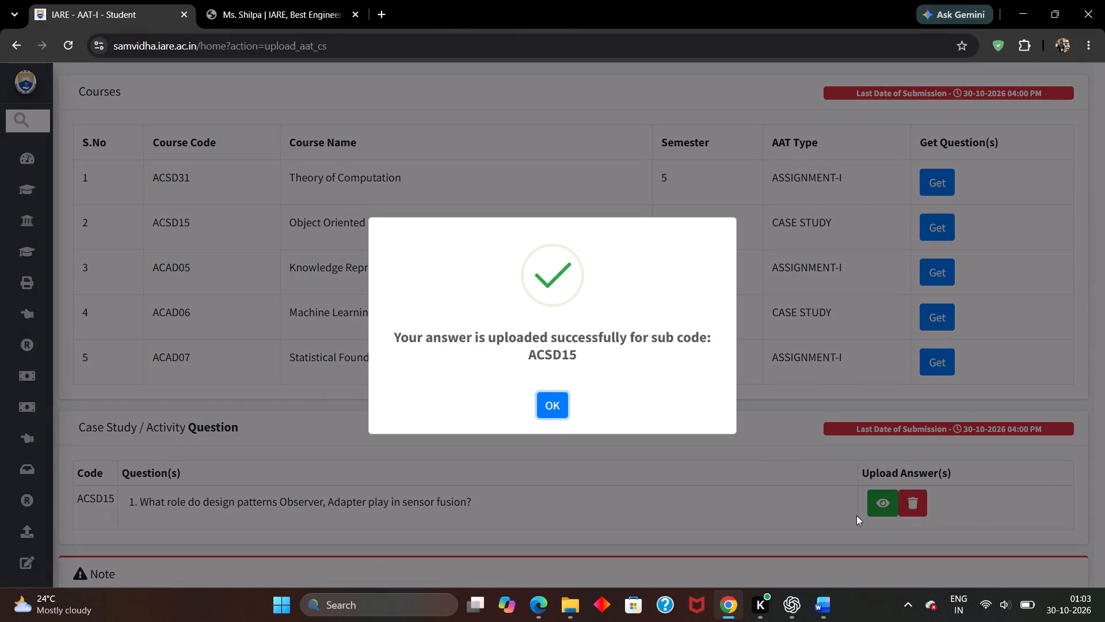
left_click(561, 401)
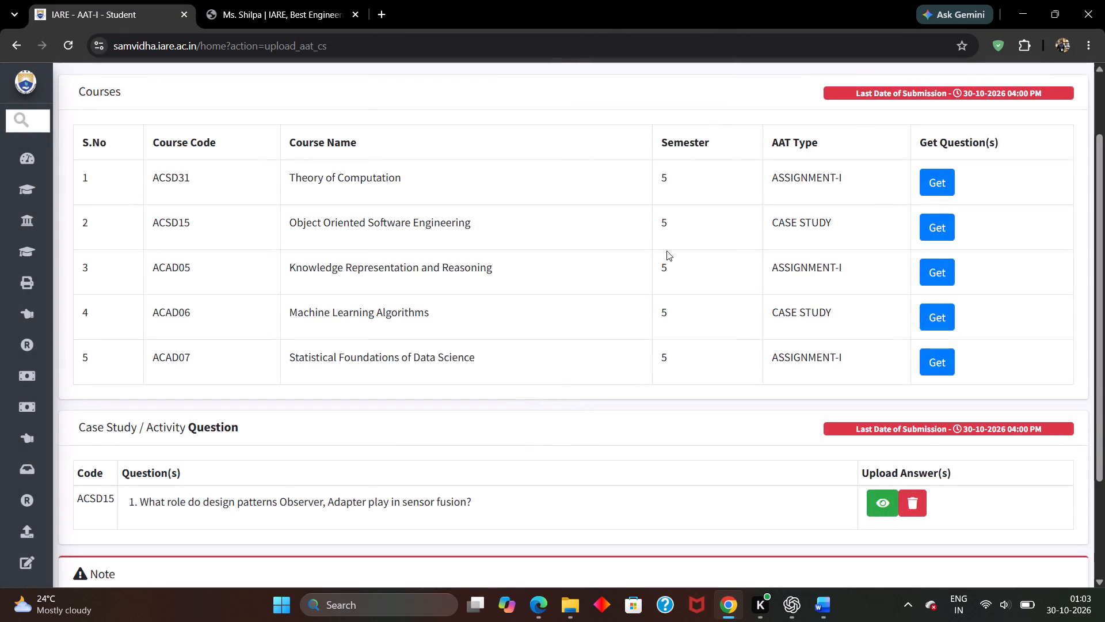
Get the Theory of Computation (ACSD31) assignment questions and upload the PDF TOC_AAT_LOKI as the answer.
left_click(952, 187)
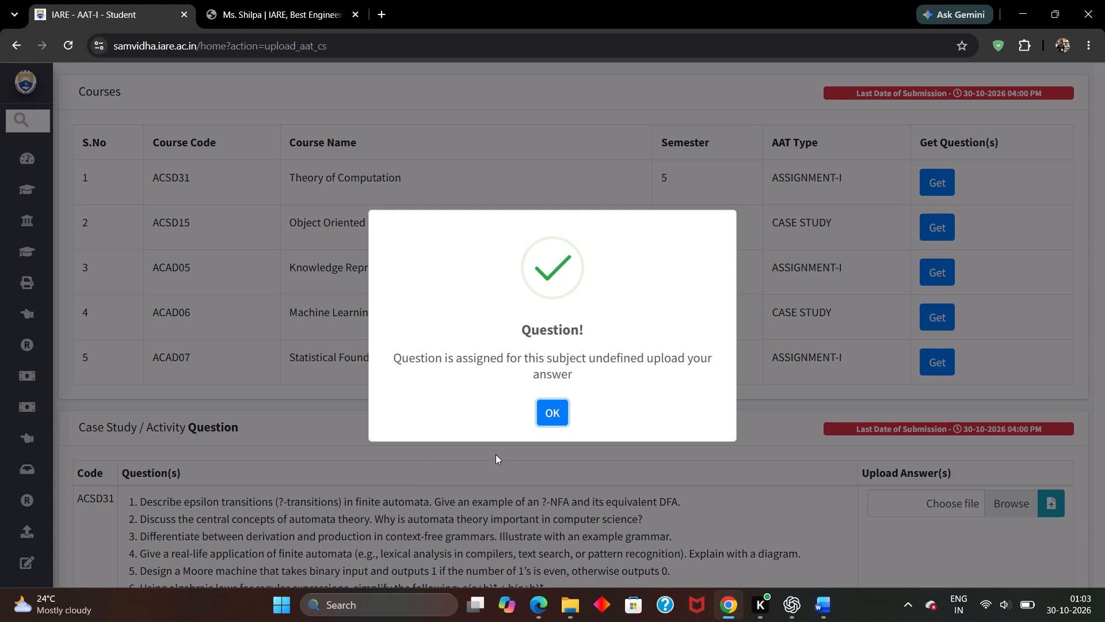
left_click(542, 413)
left_click(1004, 506)
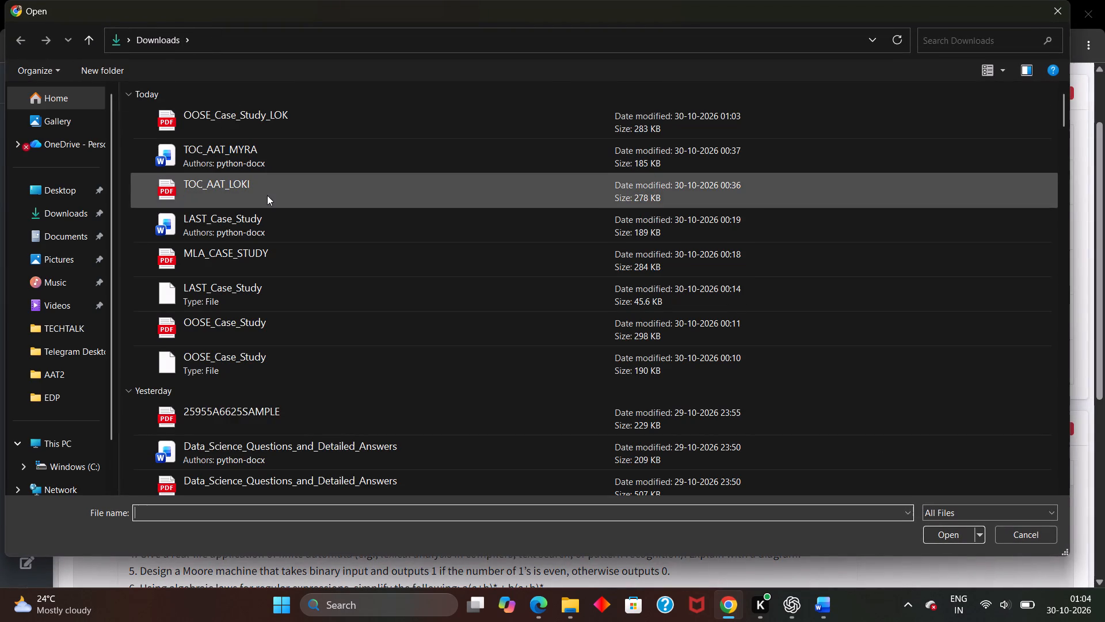
left_click(267, 195)
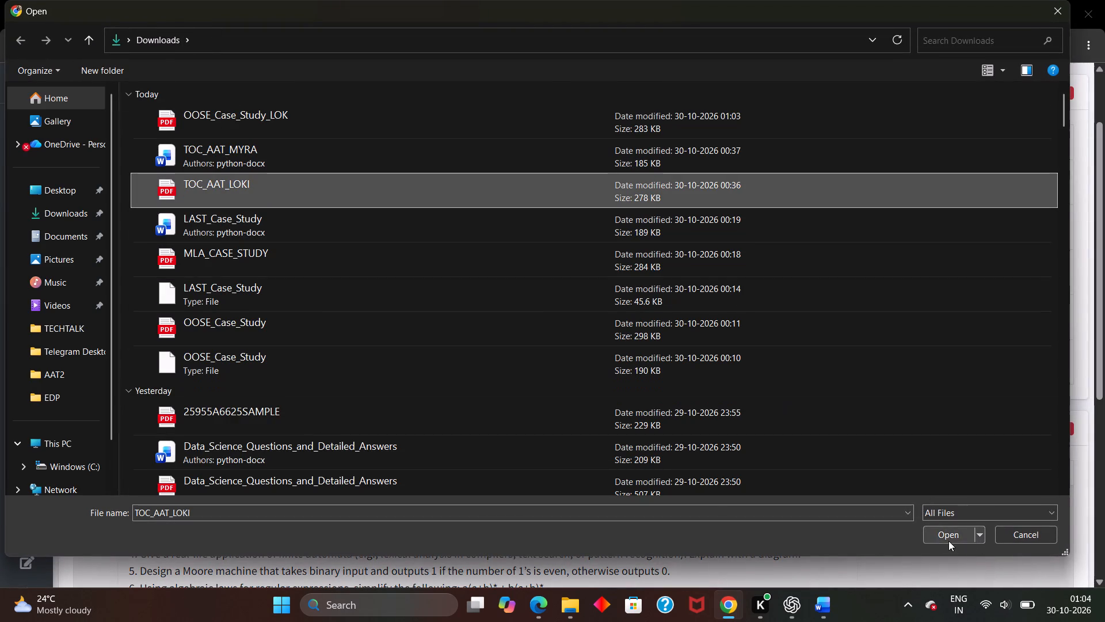
left_click(948, 541)
left_click(1045, 501)
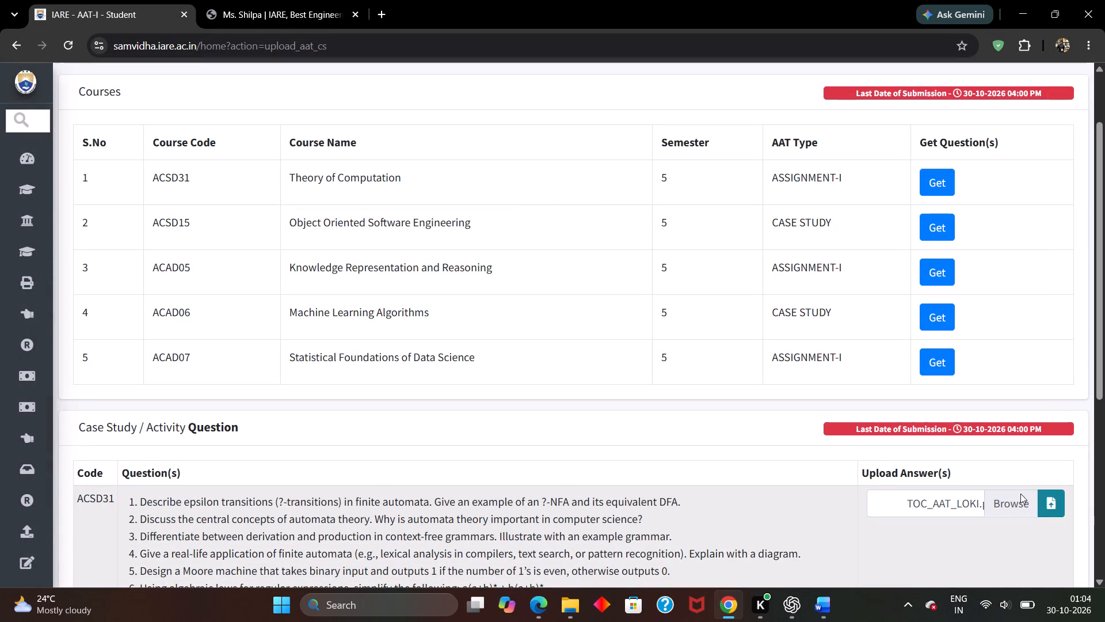
left_click(556, 412)
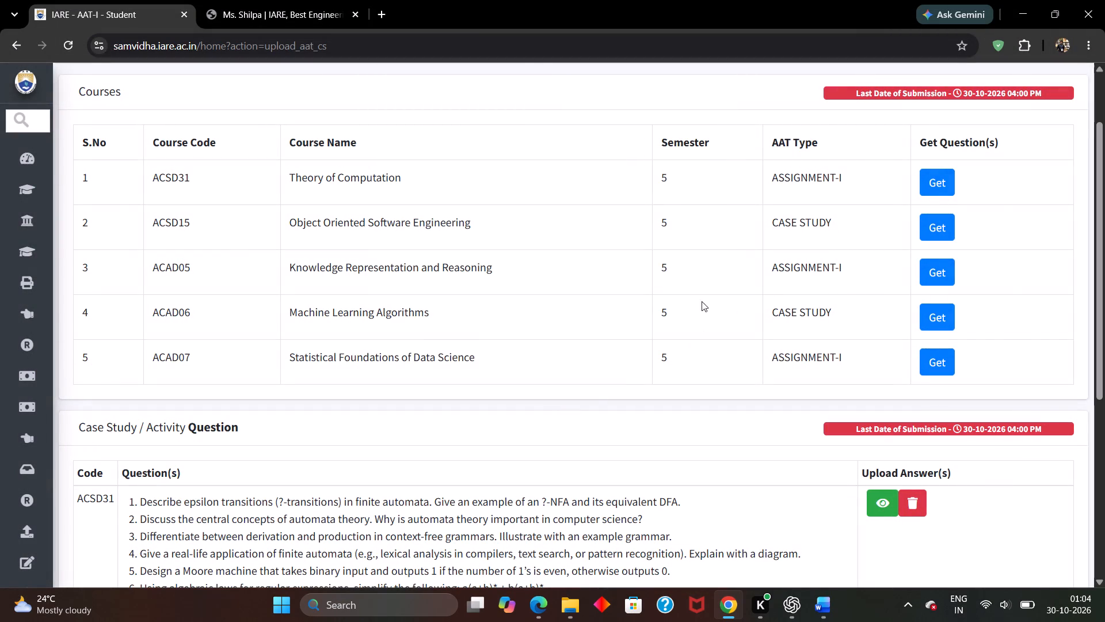
Close the Edge window with the case study PDF and the OOSE_Case_Study Word document, saving the document's changes in Downloads.
key("alt+Tab")
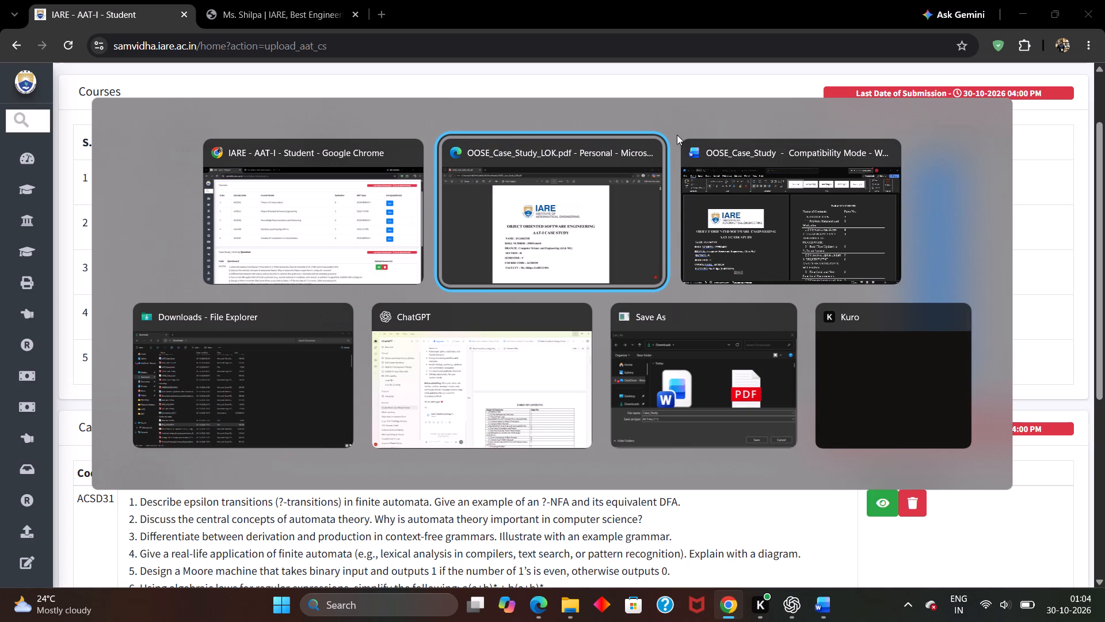
left_click(654, 152, "alt")
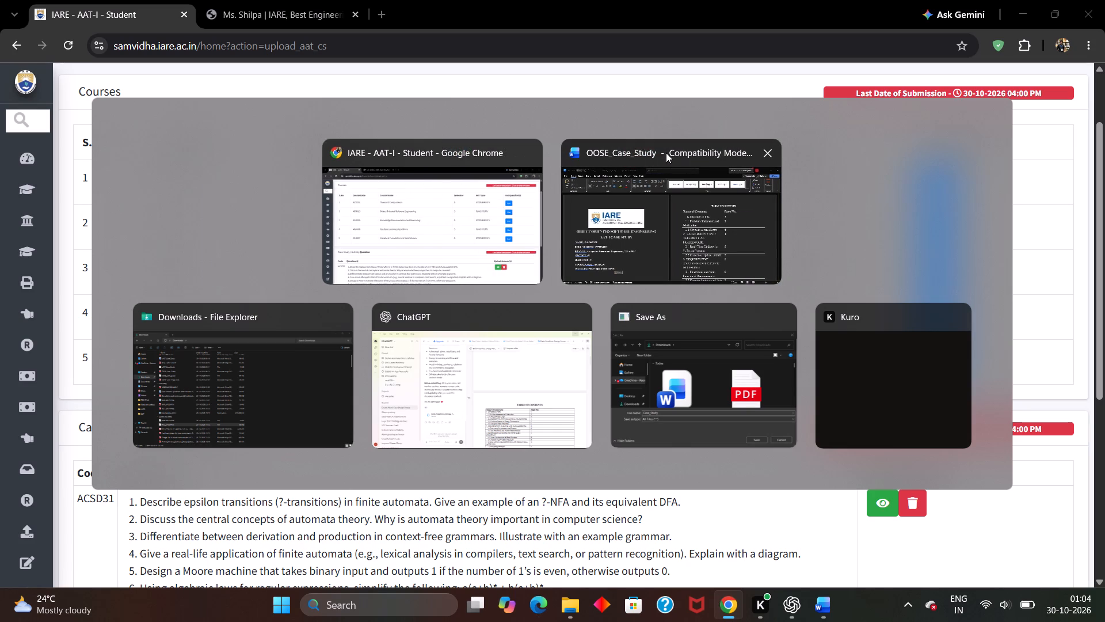
left_click(778, 149, "alt")
left_click(763, 162, "alt")
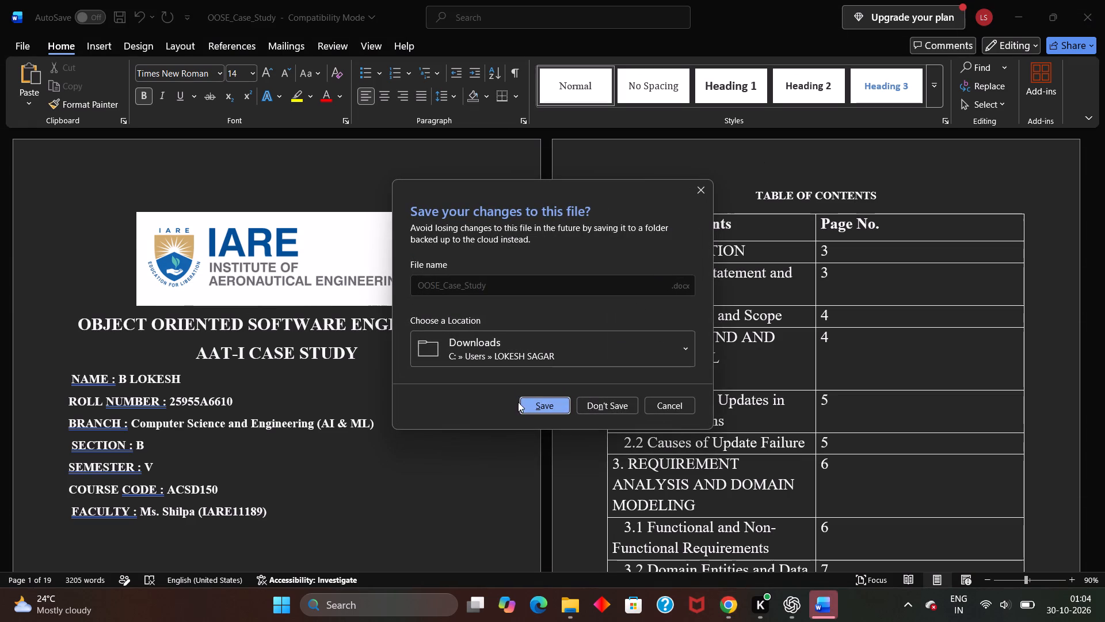
left_click(523, 403)
Open the Word document KRR_AAT_MYRA from the Downloads folder.
key("alt+Tab")
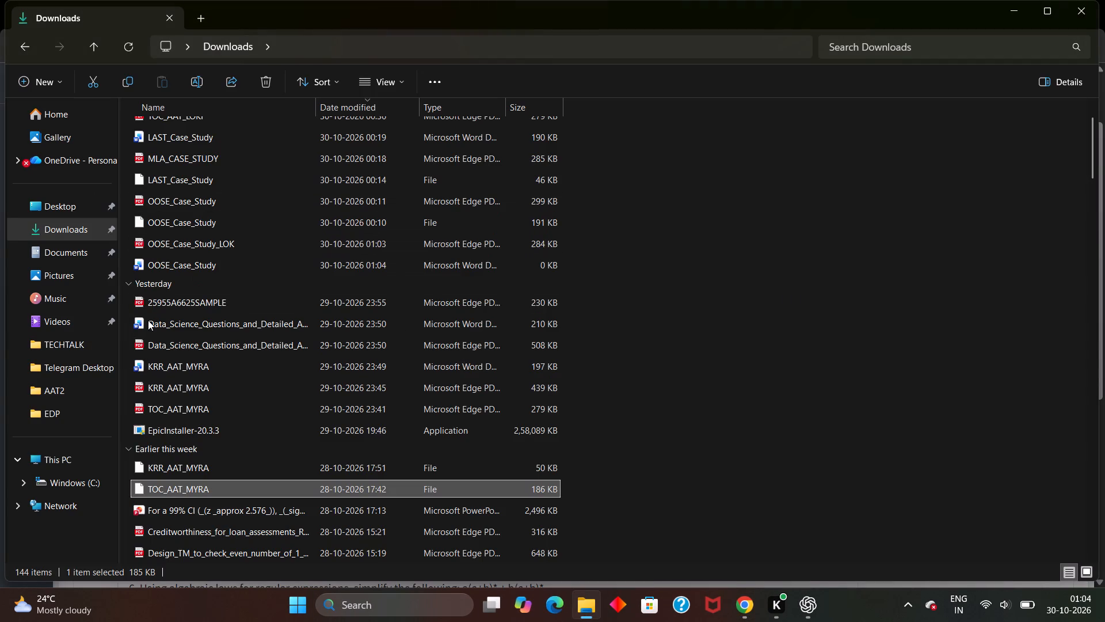
double_click(173, 370)
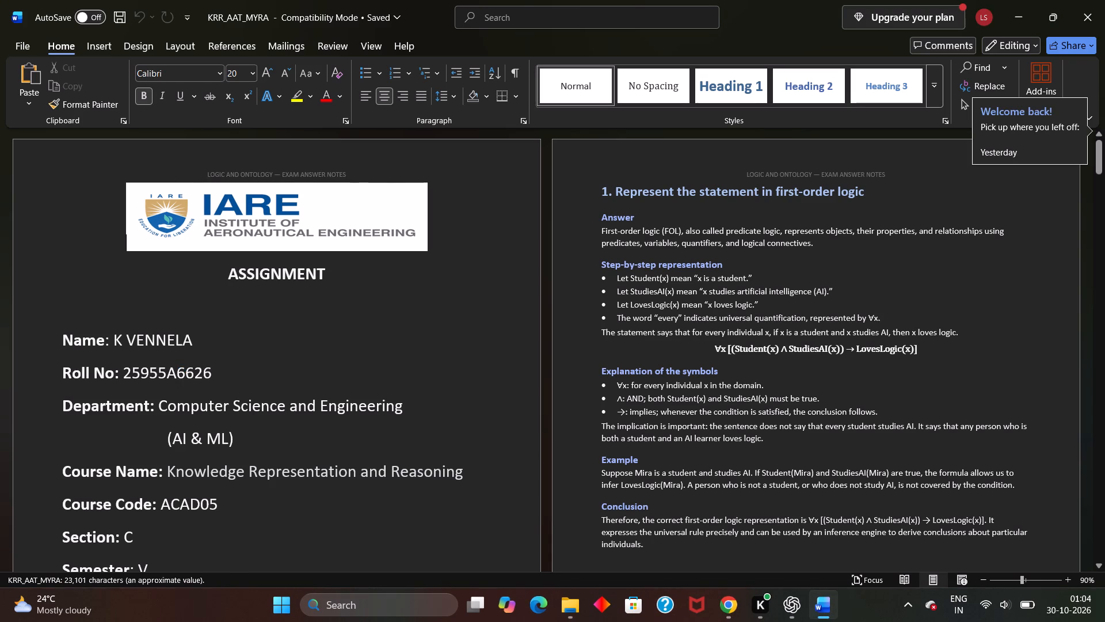
Replace the student name on the assignment's cover page with the name of the student from the uploaded case study.
left_click_drag(190, 341, 109, 349)
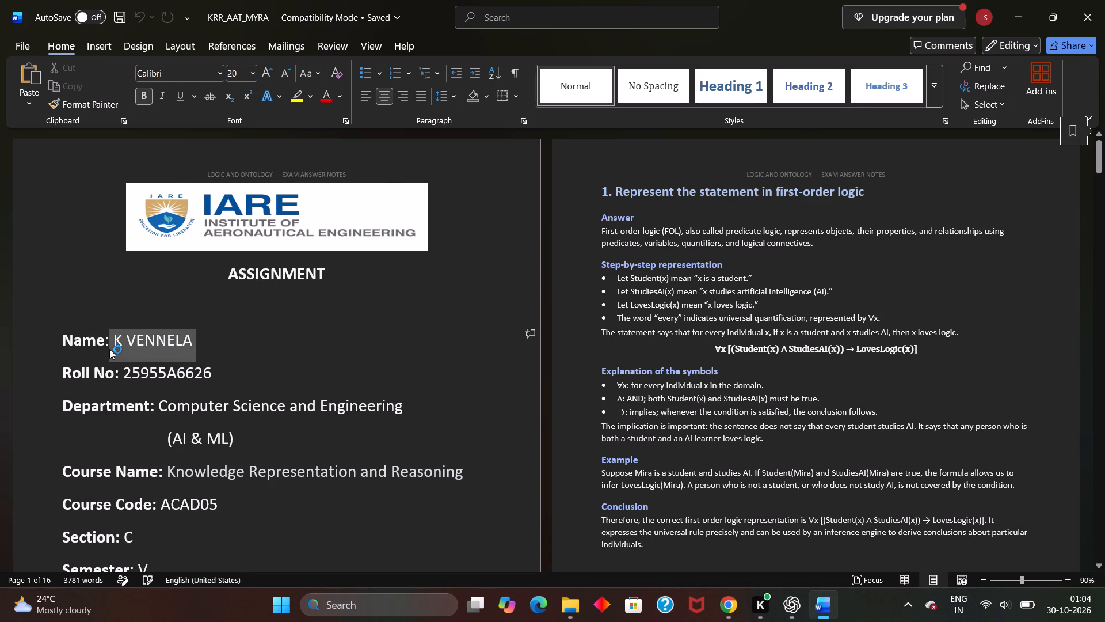
left_click_drag(109, 349, 115, 344)
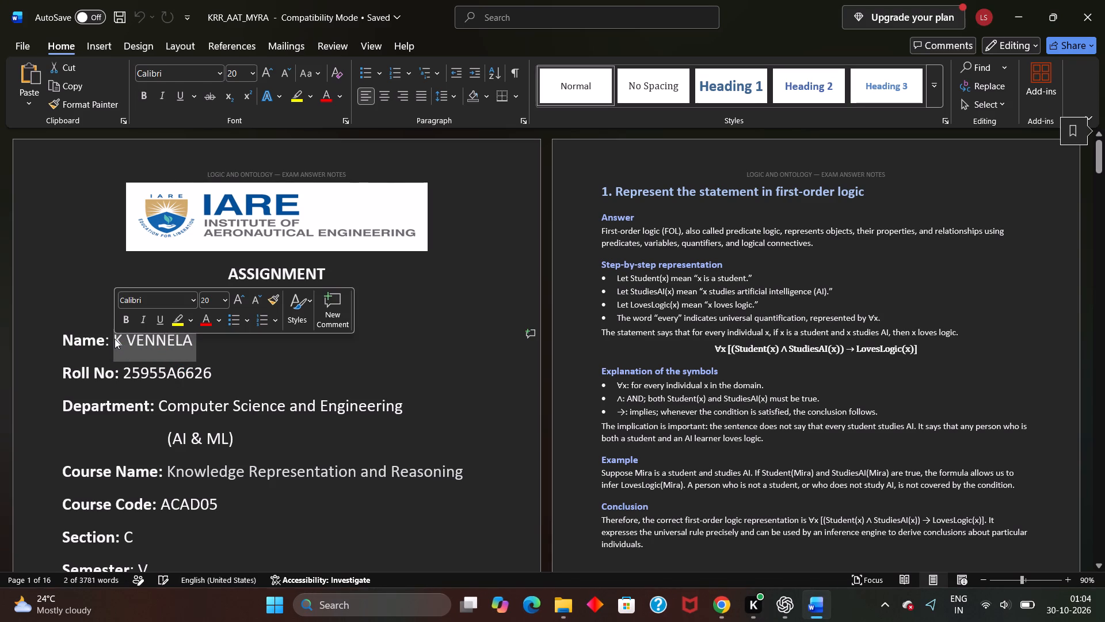
key("b")
key("space")
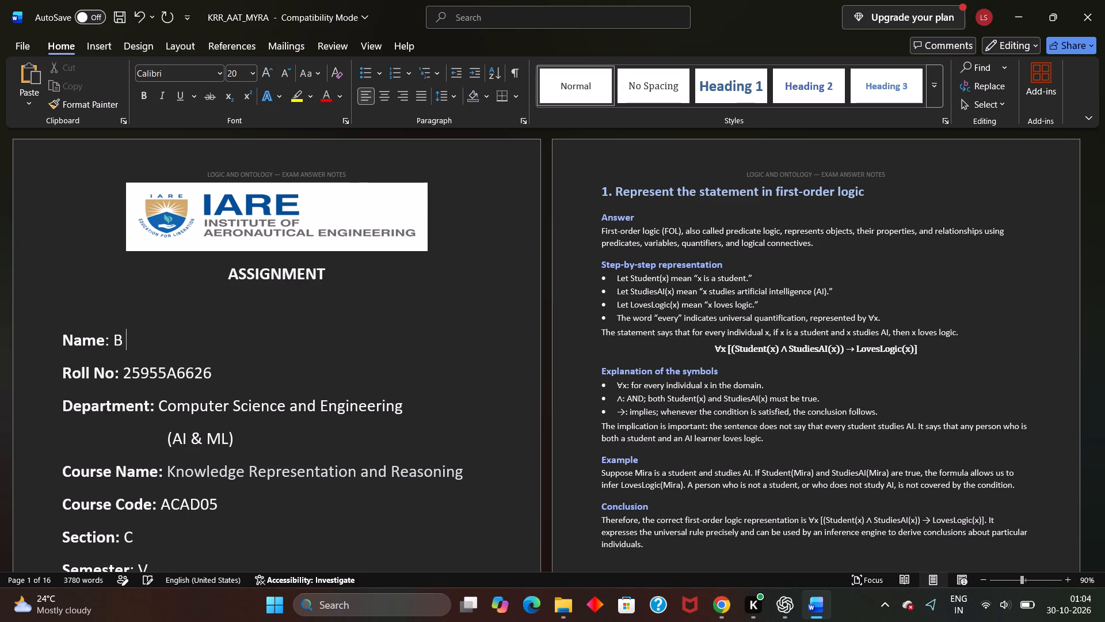
type("LOKESH")
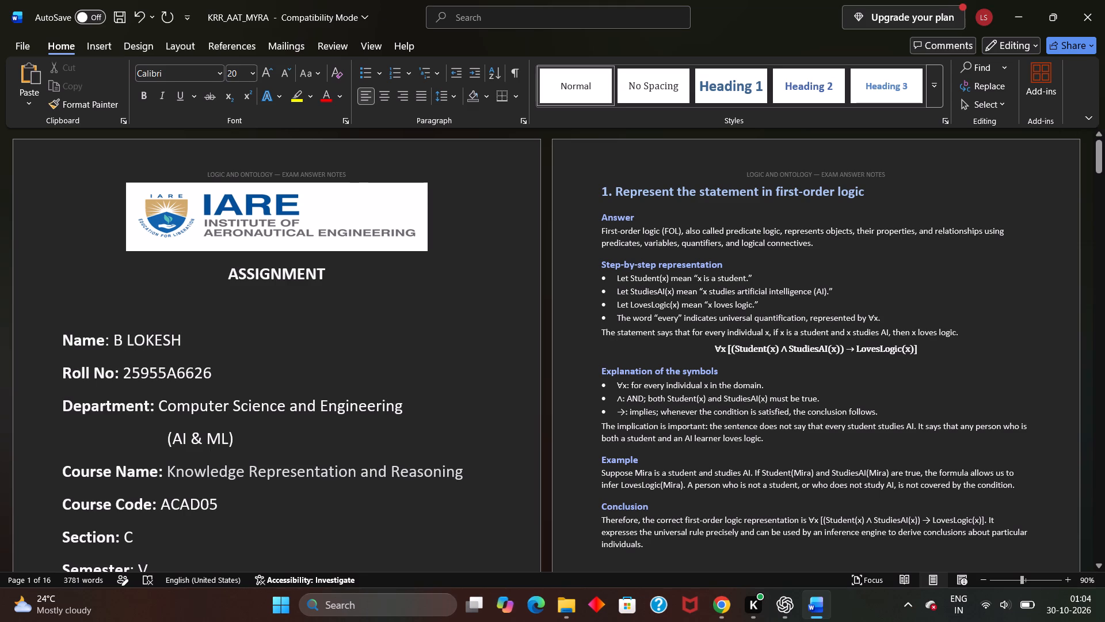
Update the ending of the cover page's roll number to match the new student's roll number.
left_click(209, 371)
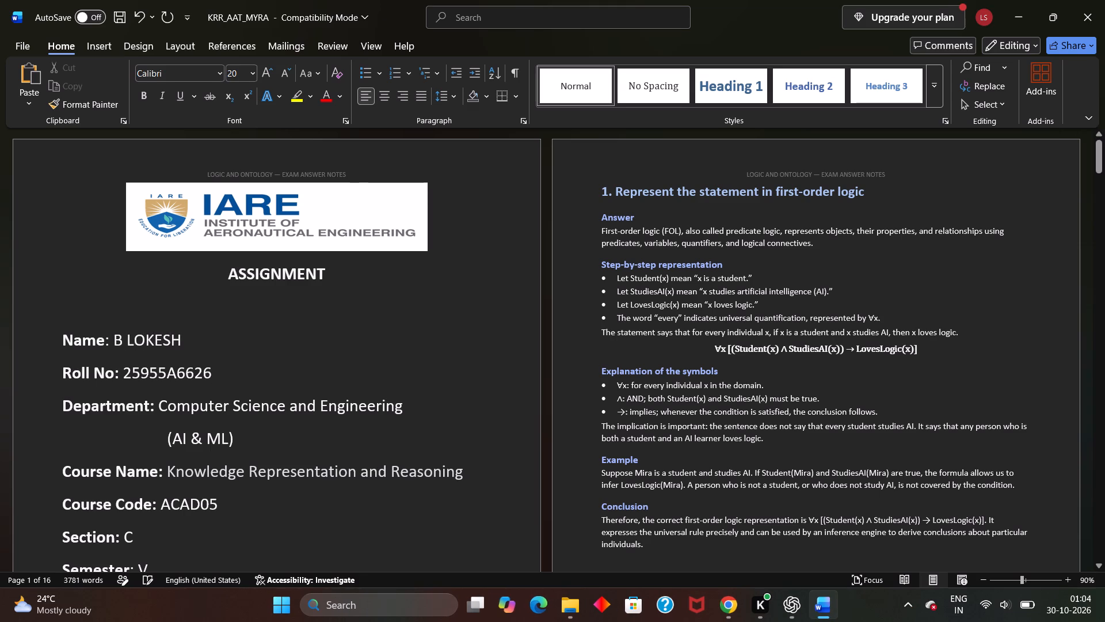
key("BackSpace")
key("BackSpace")
type("10")
Set the section on the cover page to B.
scroll(194, 301, "down", 3)
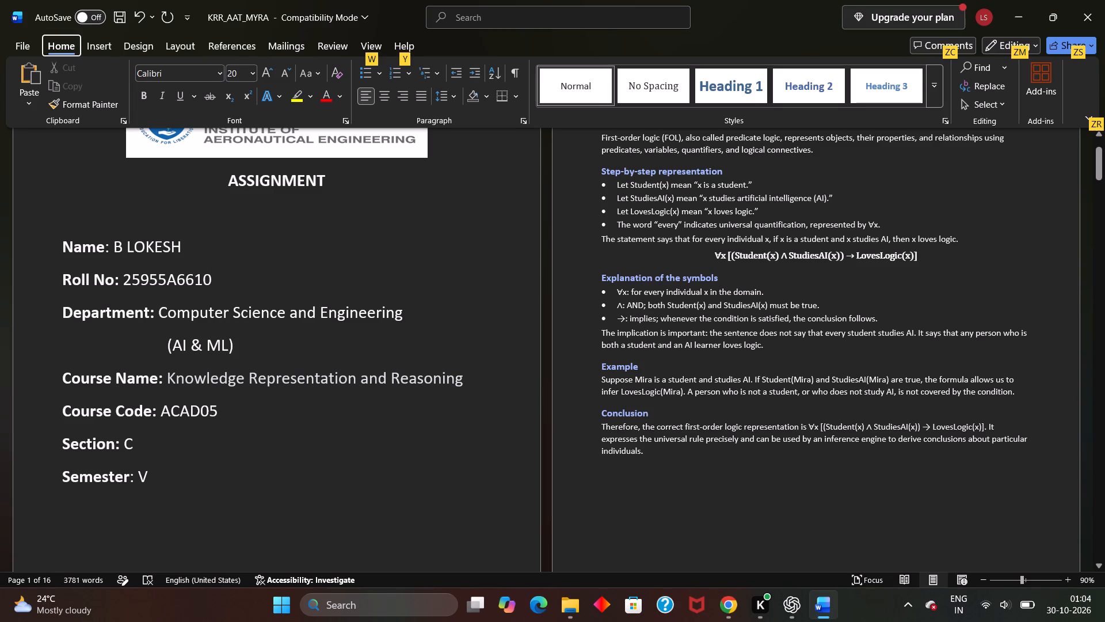
left_click(177, 426)
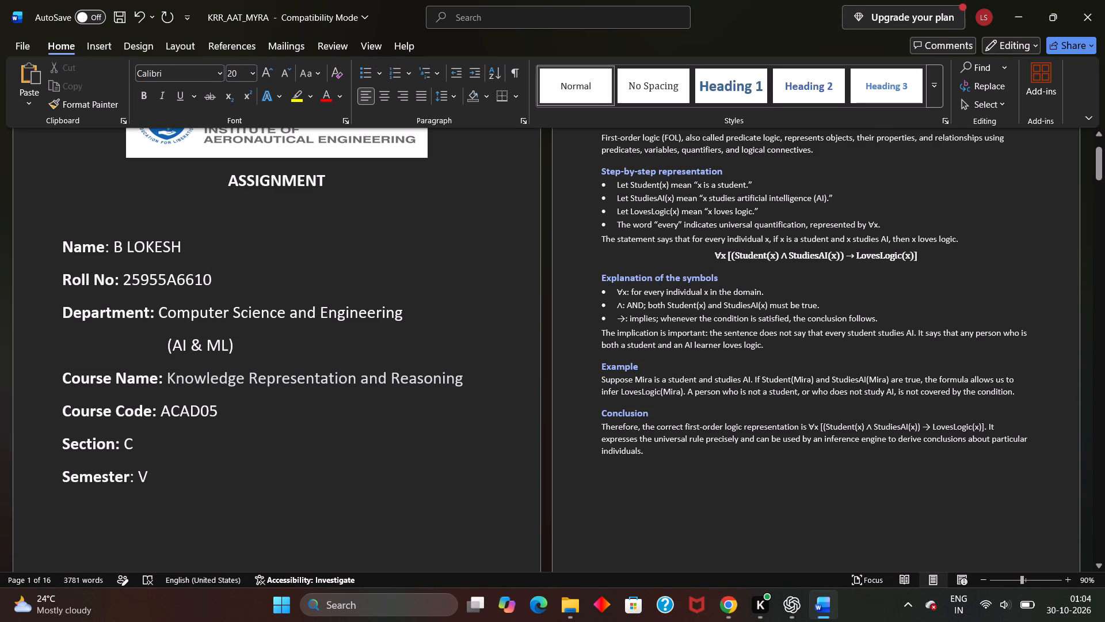
left_click(163, 439)
key("BackSpace")
key("BackSpace")
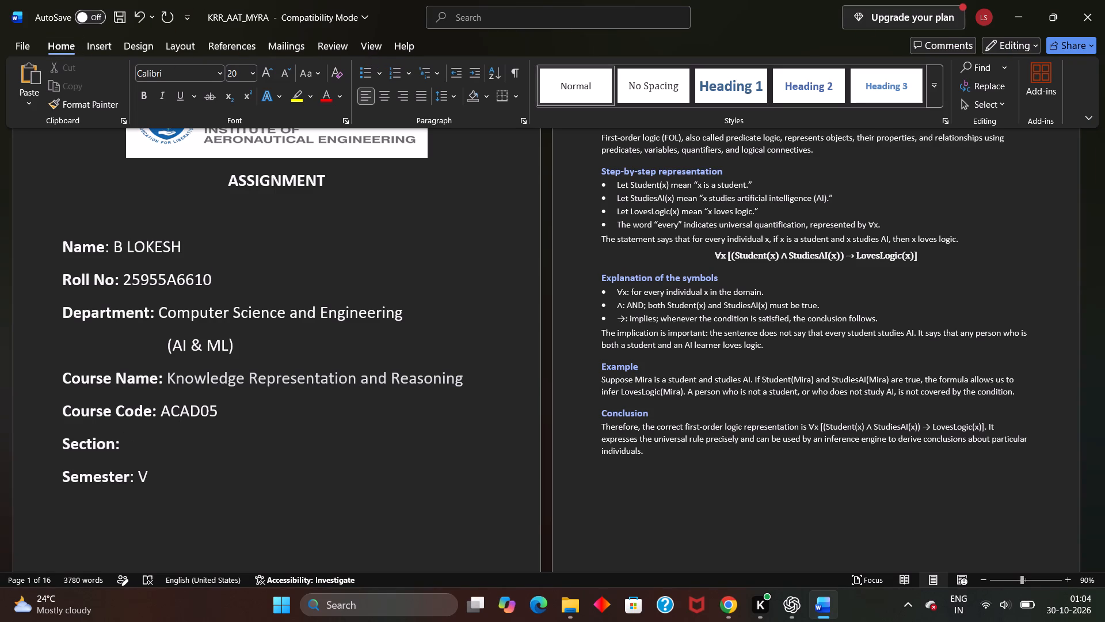
key("b")
Start saving a copy of the assignment to the Downloads folder and name the file KRR_AAT_LOKI.
scroll(323, 396, "down", 7)
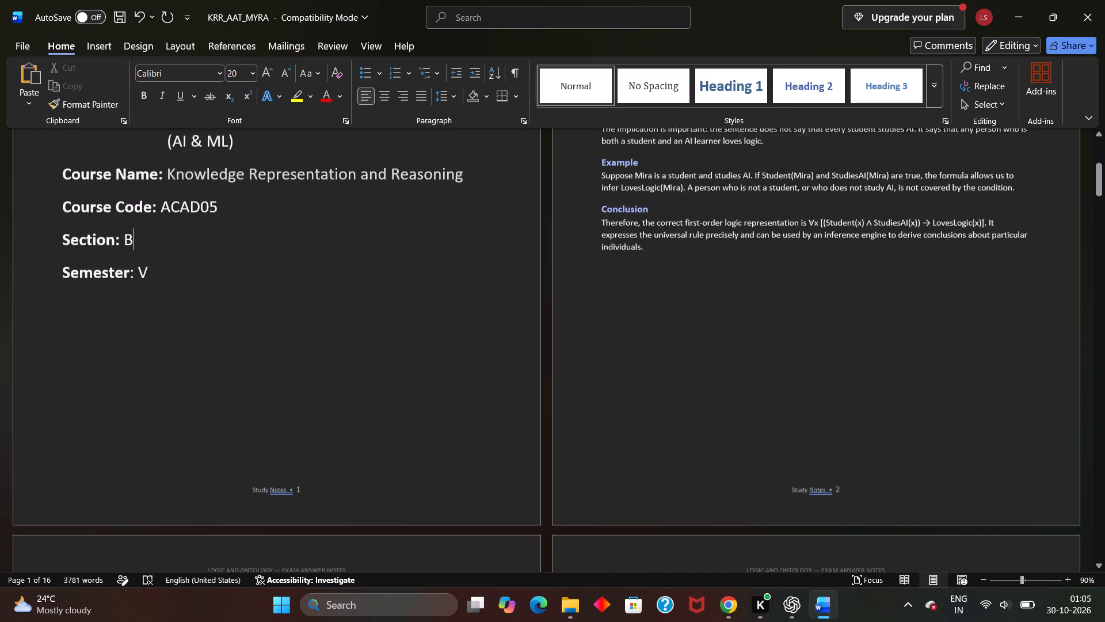
scroll(220, 266, "up", 7)
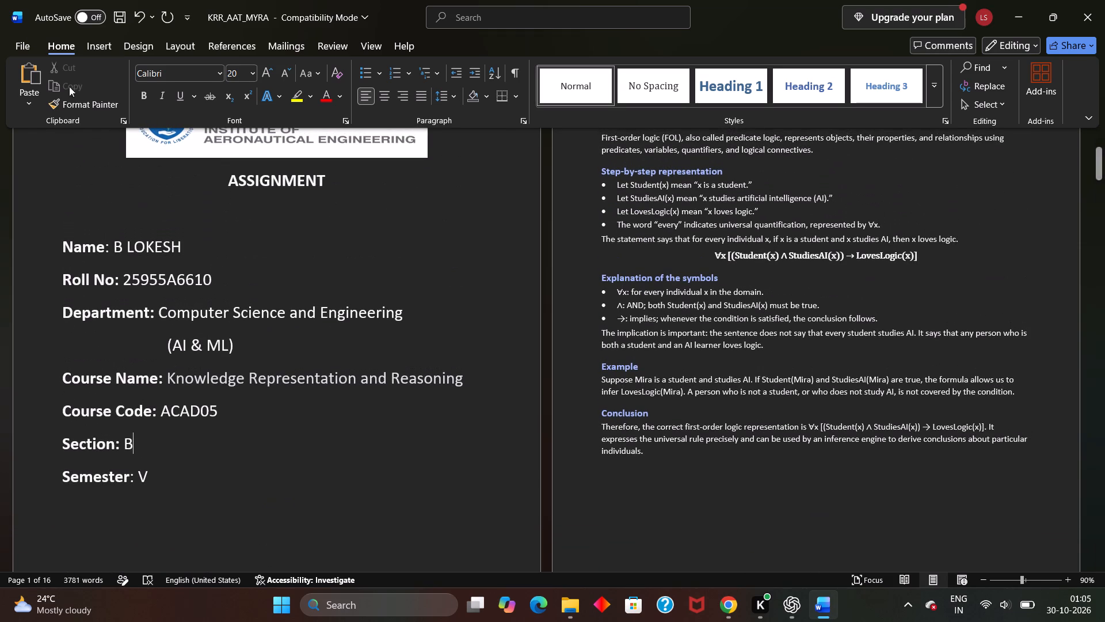
left_click(17, 45)
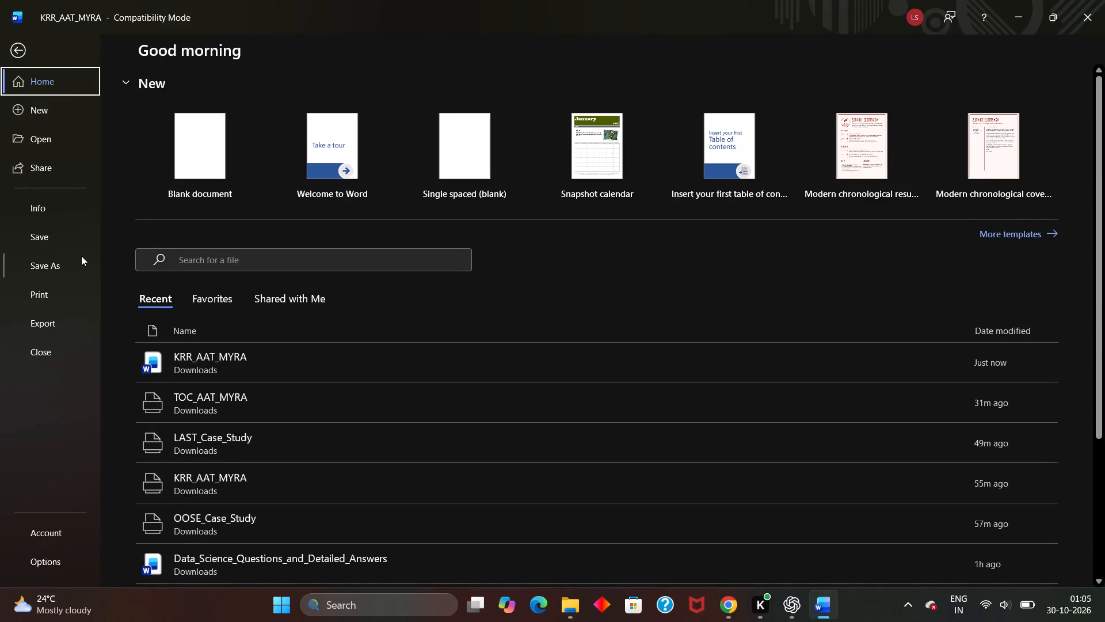
left_click(73, 259)
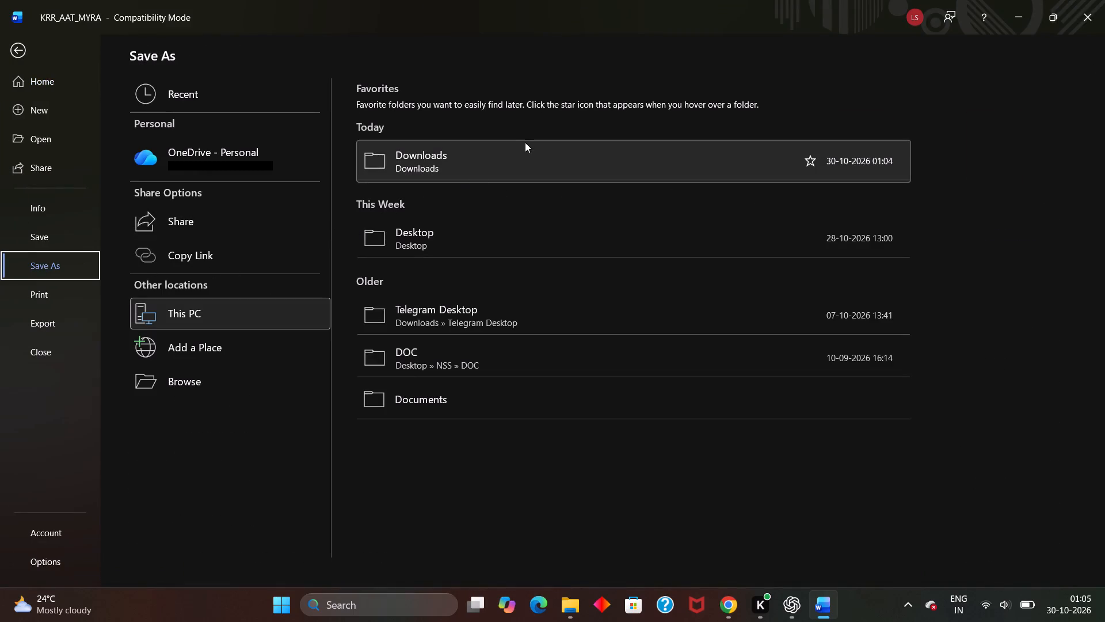
left_click(527, 141)
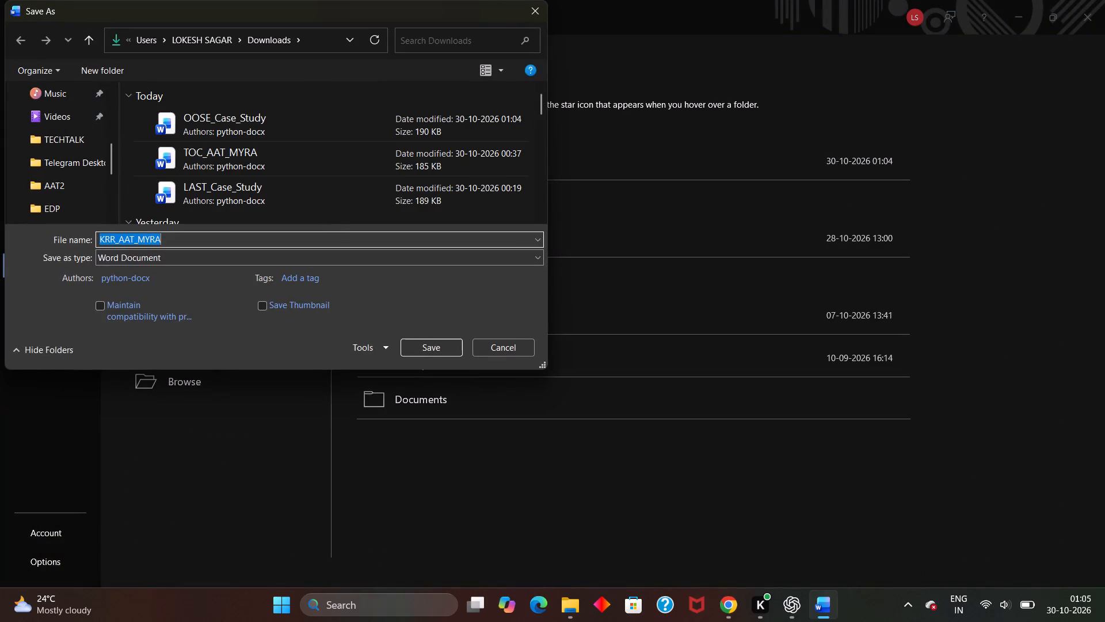
left_click(276, 234)
key("BackSpace")
key("BackSpace")
key("BackSpace")
key("BackSpace")
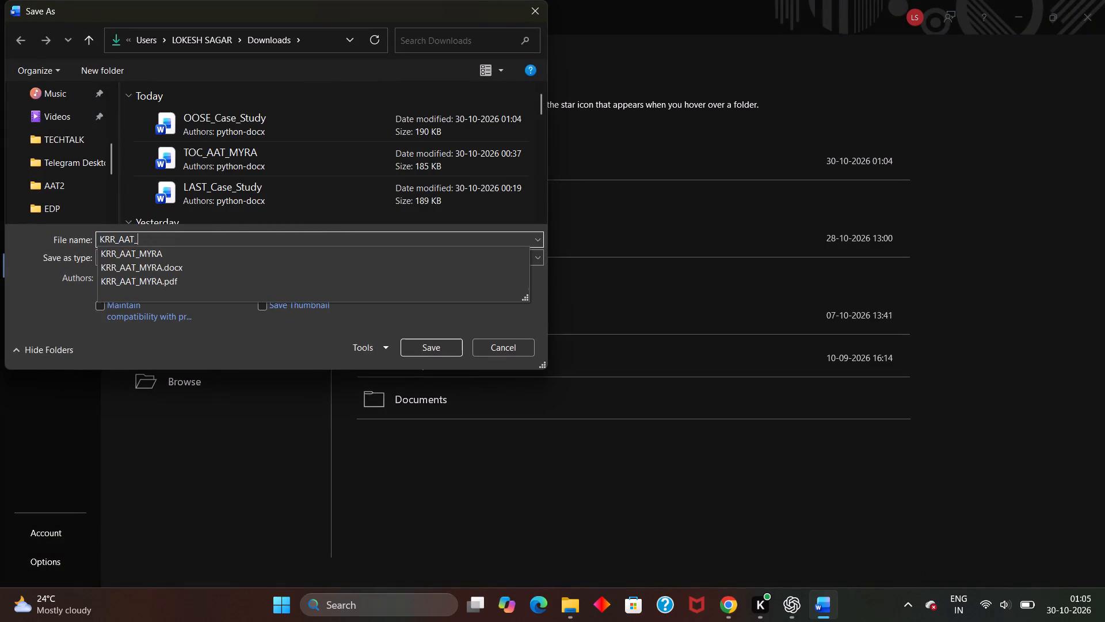
type("LOKI")
Set the copy's file type to PDF and save it with the standard publishing options.
key("Tab")
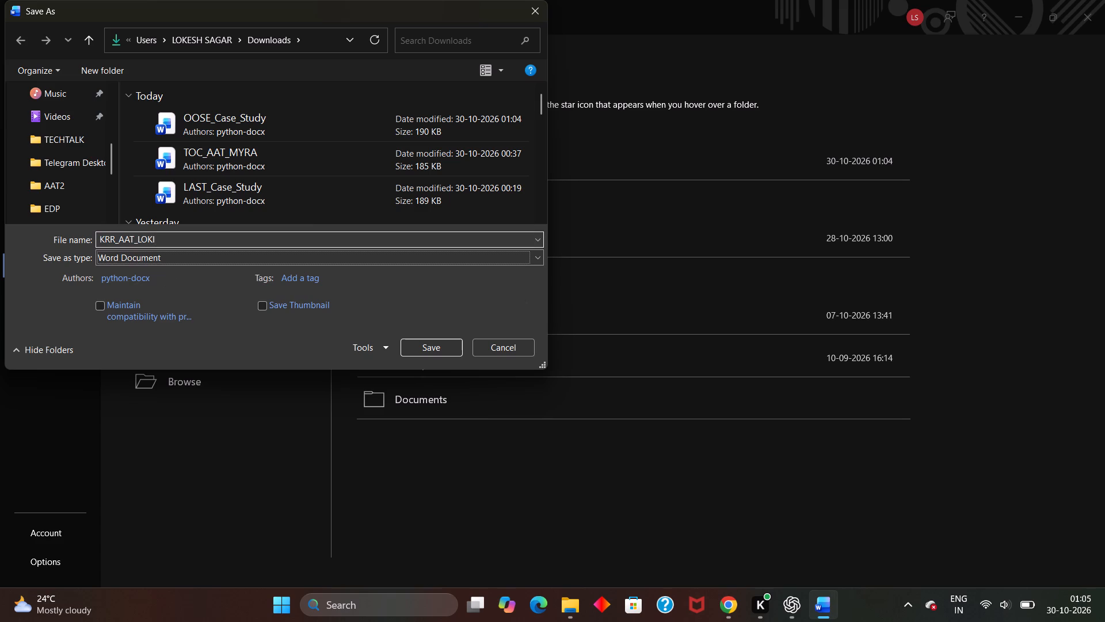
key("Down")
key("Down")
key("Down")
key("Down")
key("Down")
key("Down")
key("Down")
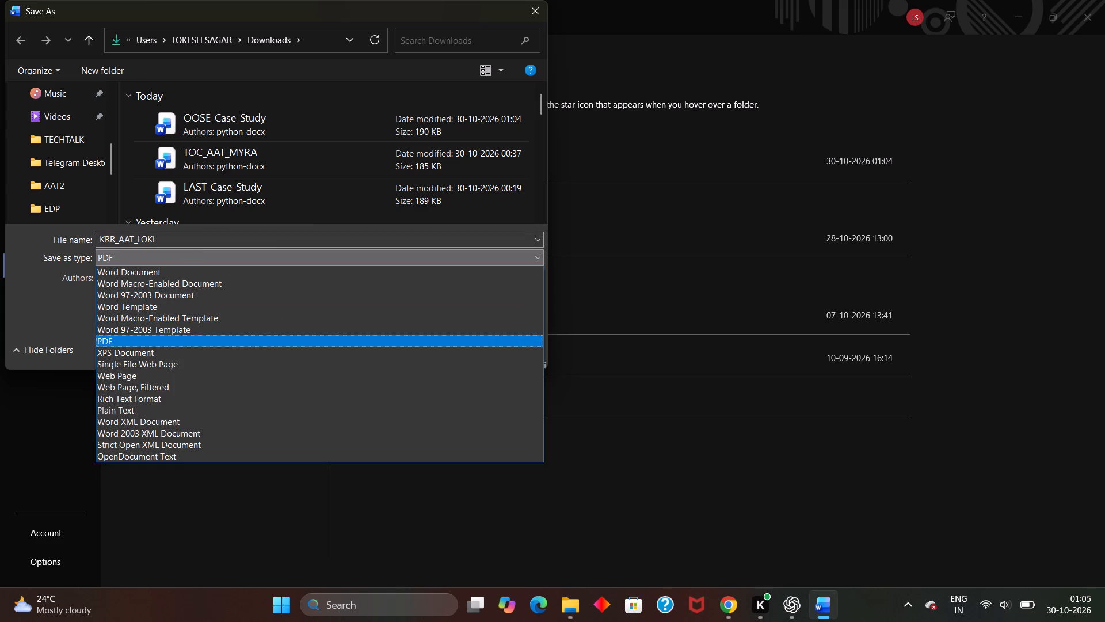
key("Return")
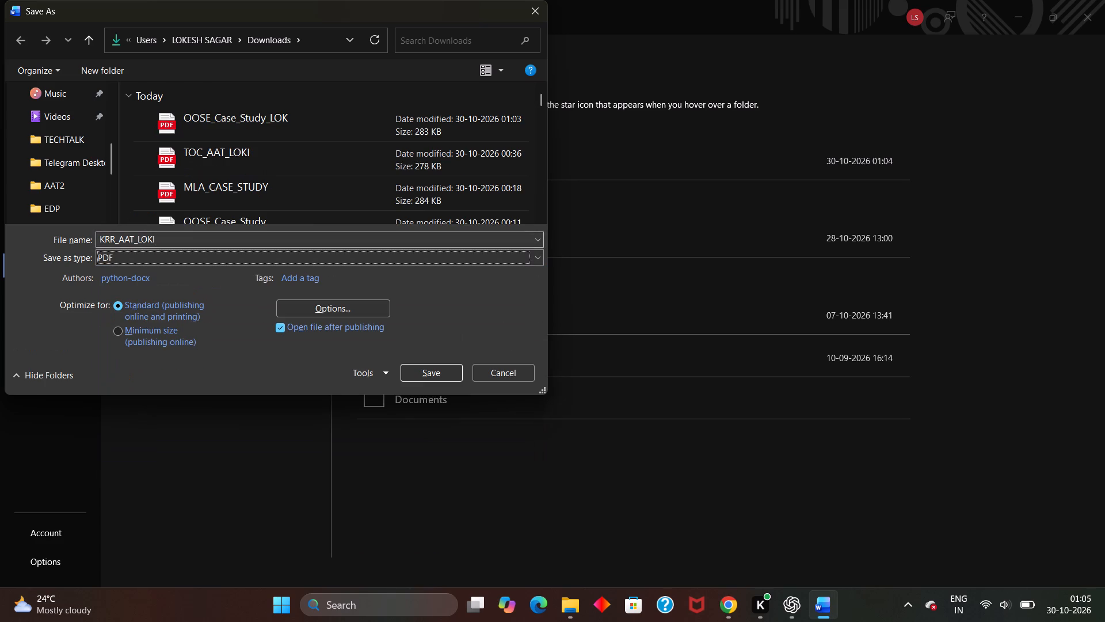
key("Tab")
key("Tab")
key("Tab")
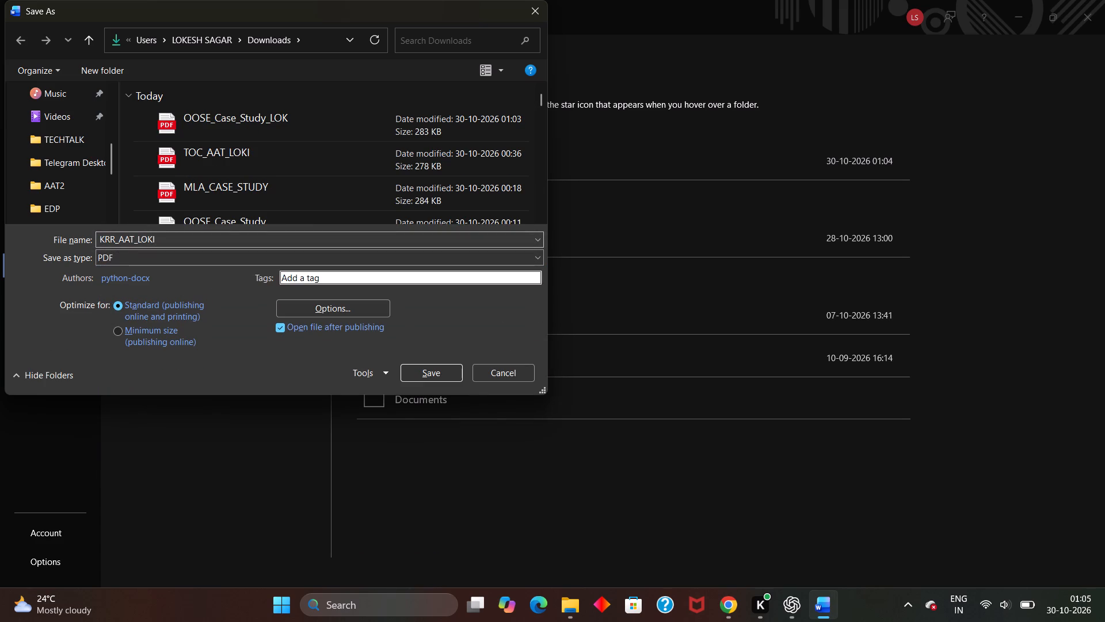
key("Tab")
key("Tab")
key("Tab")
key("Tab")
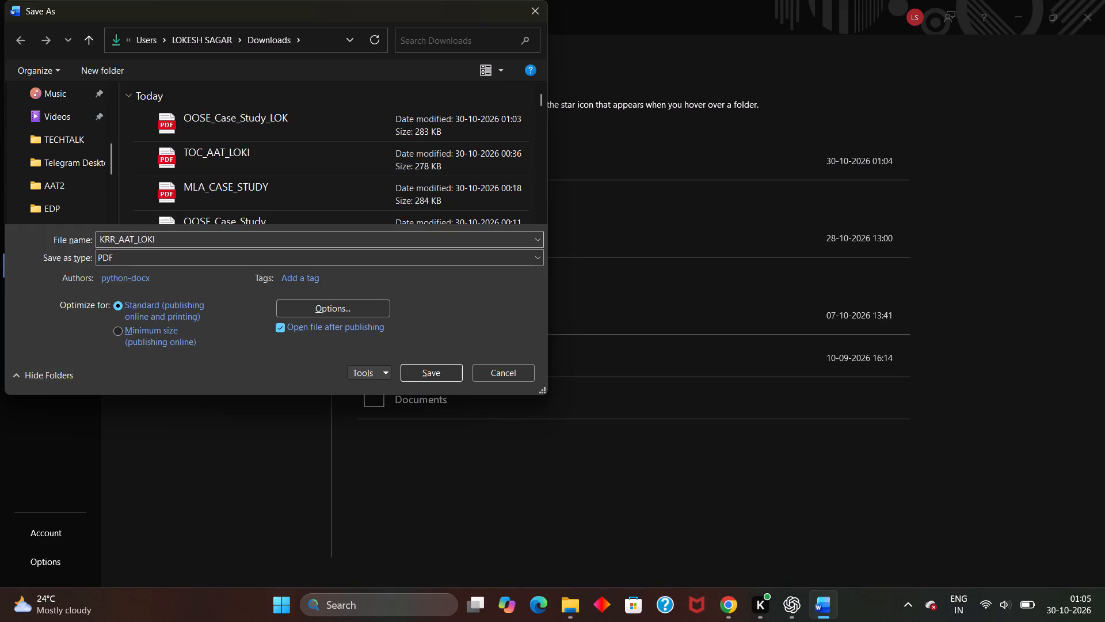
key("Tab")
key("Return")
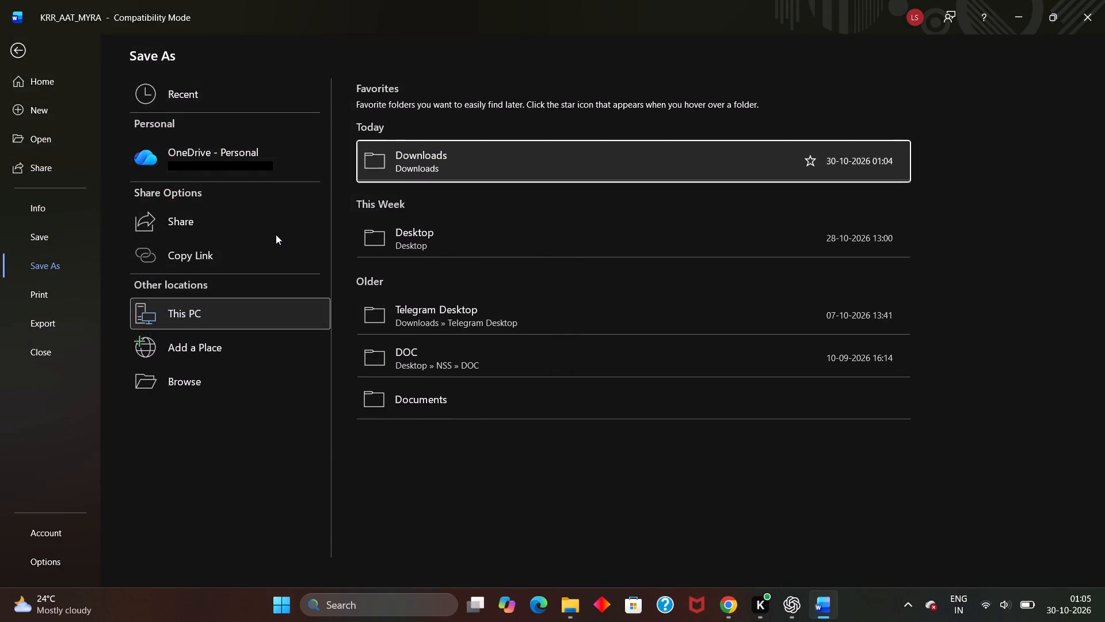
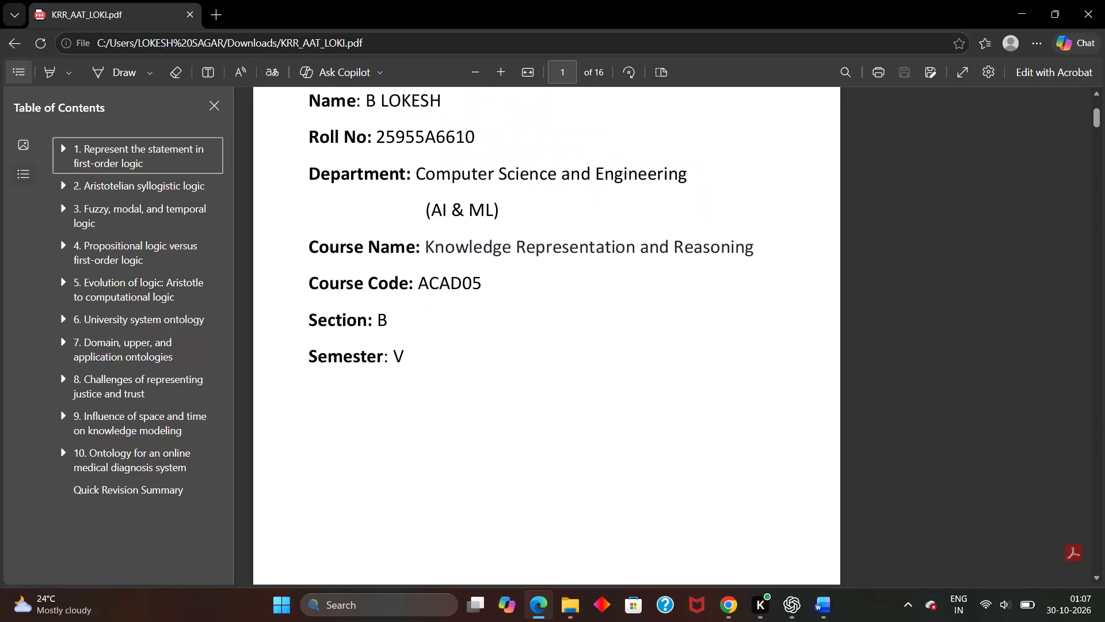
Close the PDF preview, return to the student portal in Chrome and get the questions for Knowledge Representation and Reasoning (ACAD05).
left_click(1096, 6)
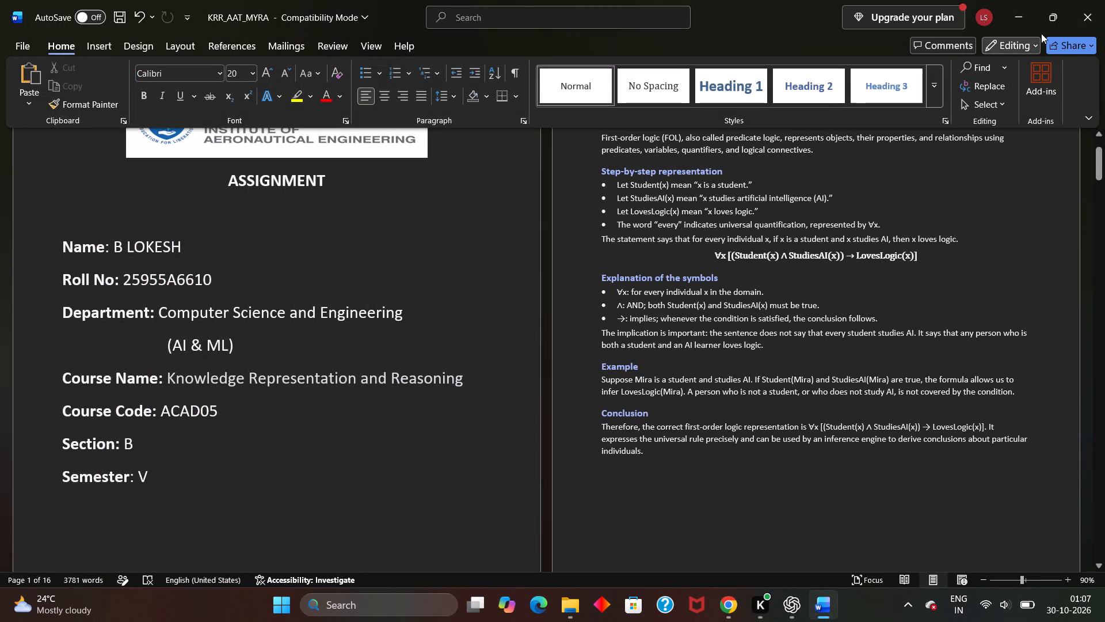
left_click(1025, 23)
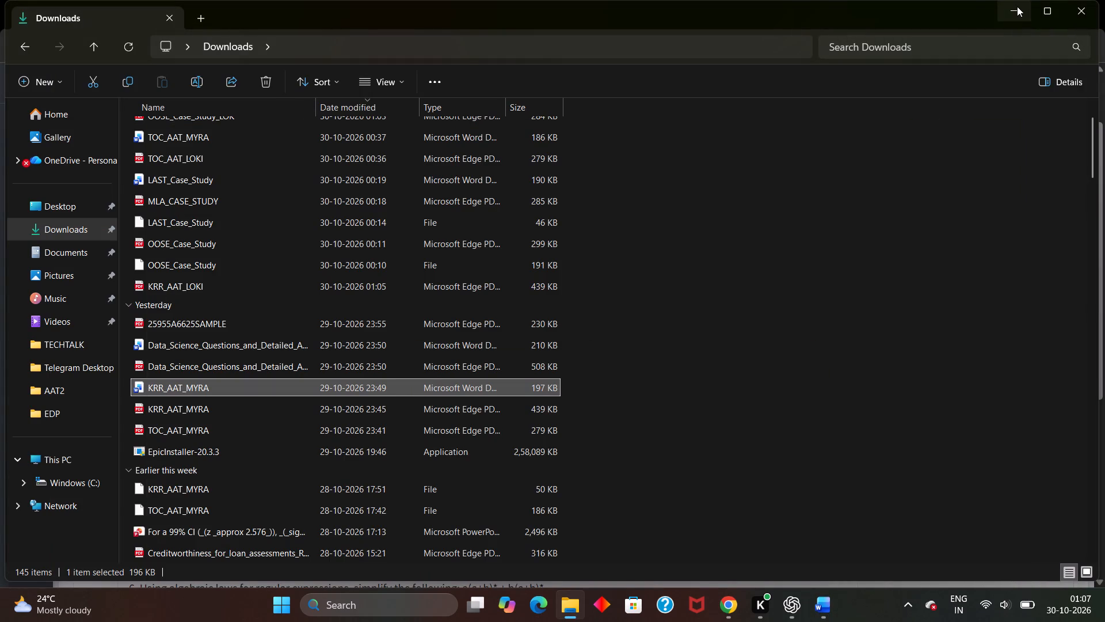
left_click(1017, 6)
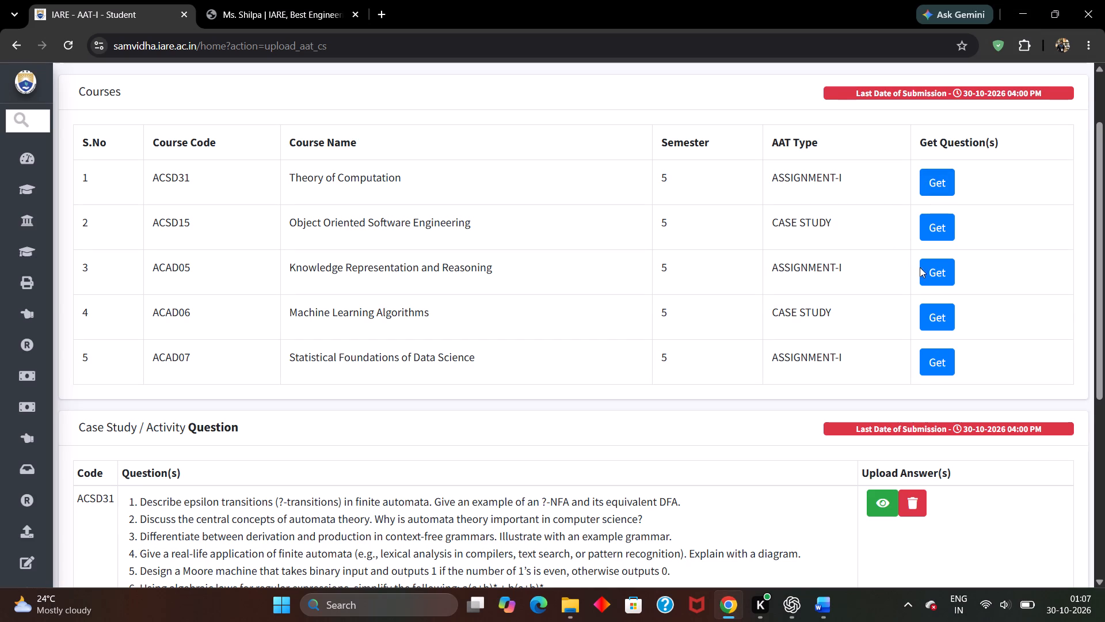
left_click(923, 267)
left_click(553, 411)
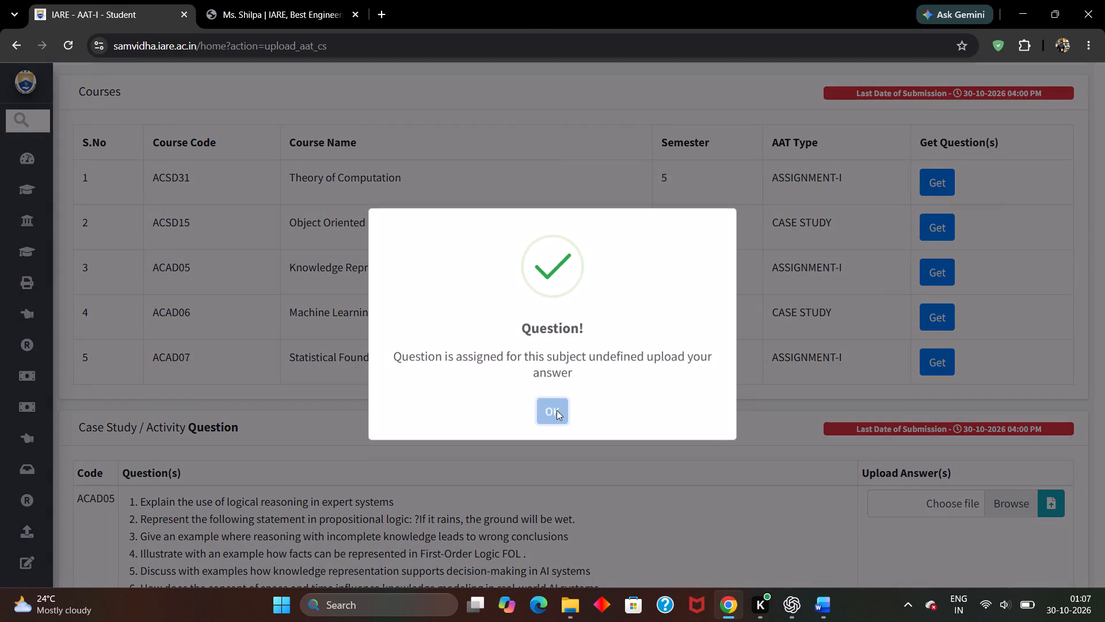
Choose the KRR_AAT_LOKI PDF from the Downloads folder and upload it as the answer for ACAD05.
left_click(1015, 507)
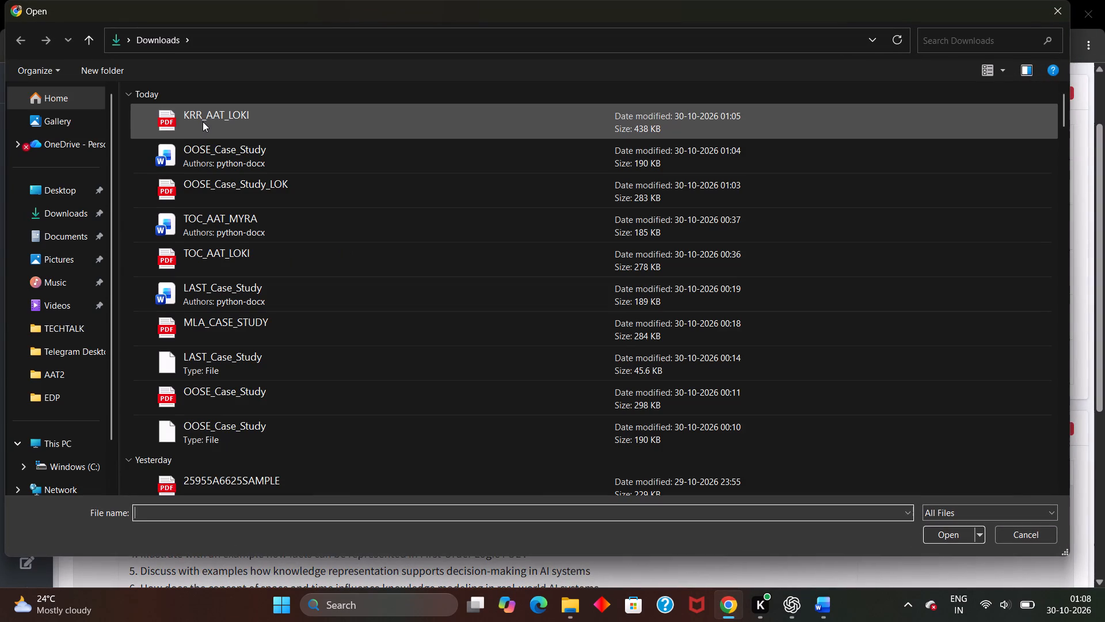
left_click(203, 122)
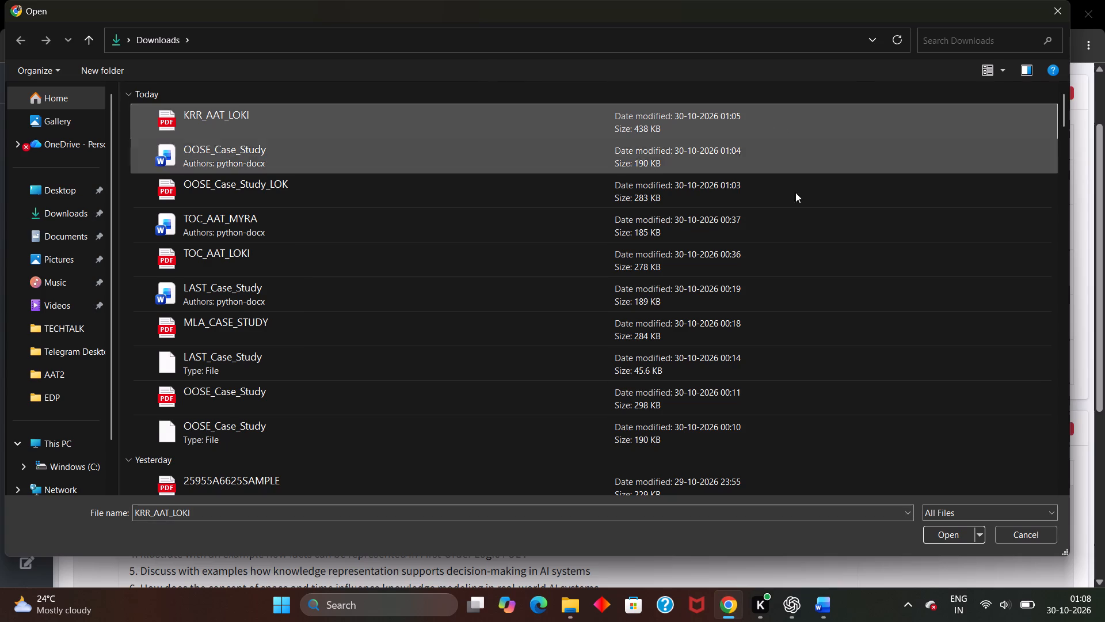
left_click(940, 537)
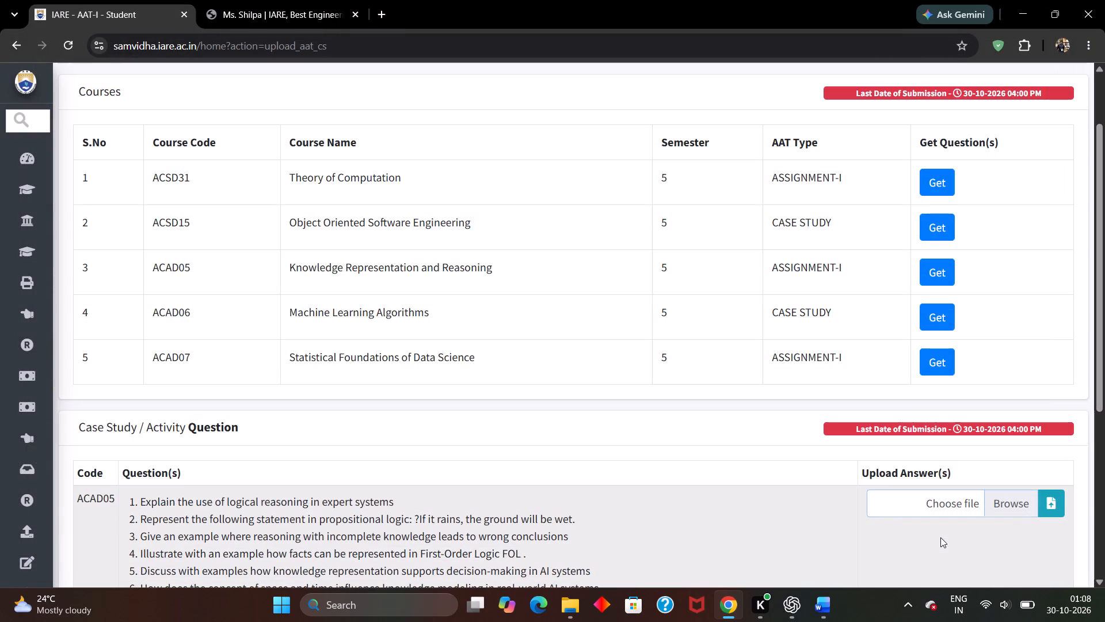
left_click(1053, 505)
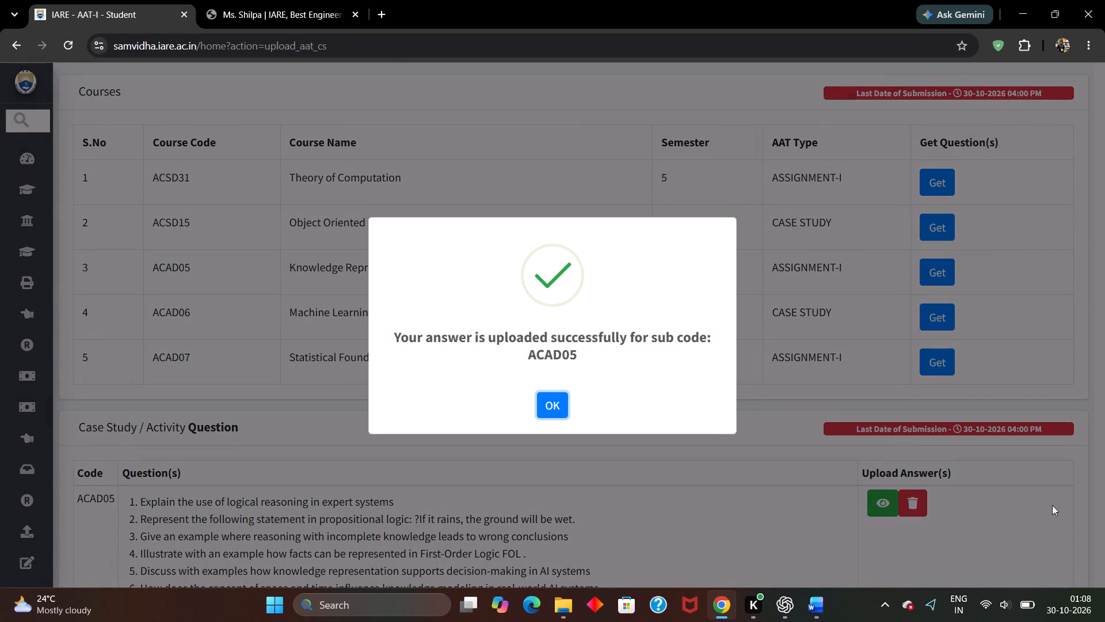
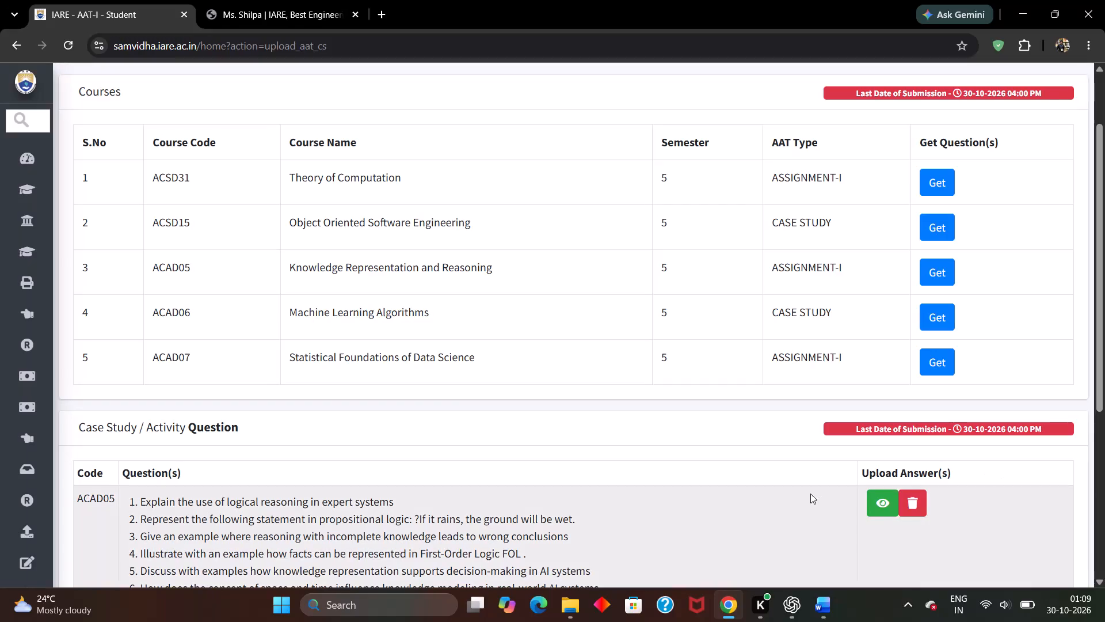
Get the case study question for Machine Learning Algorithms (ACAD06) on the student portal.
left_click(946, 321)
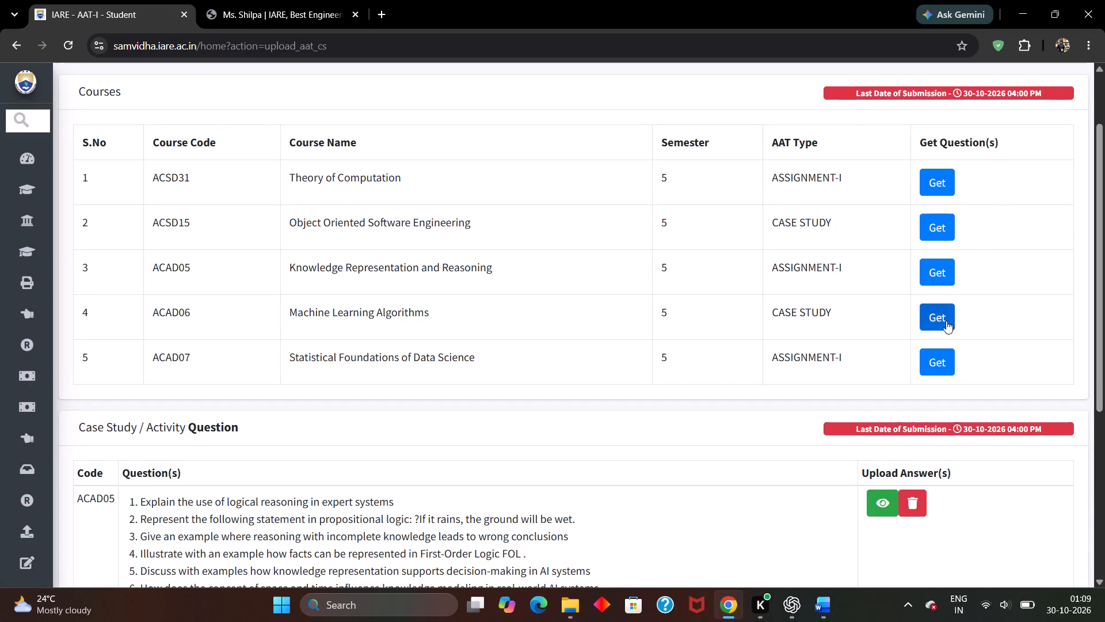
left_click(560, 422)
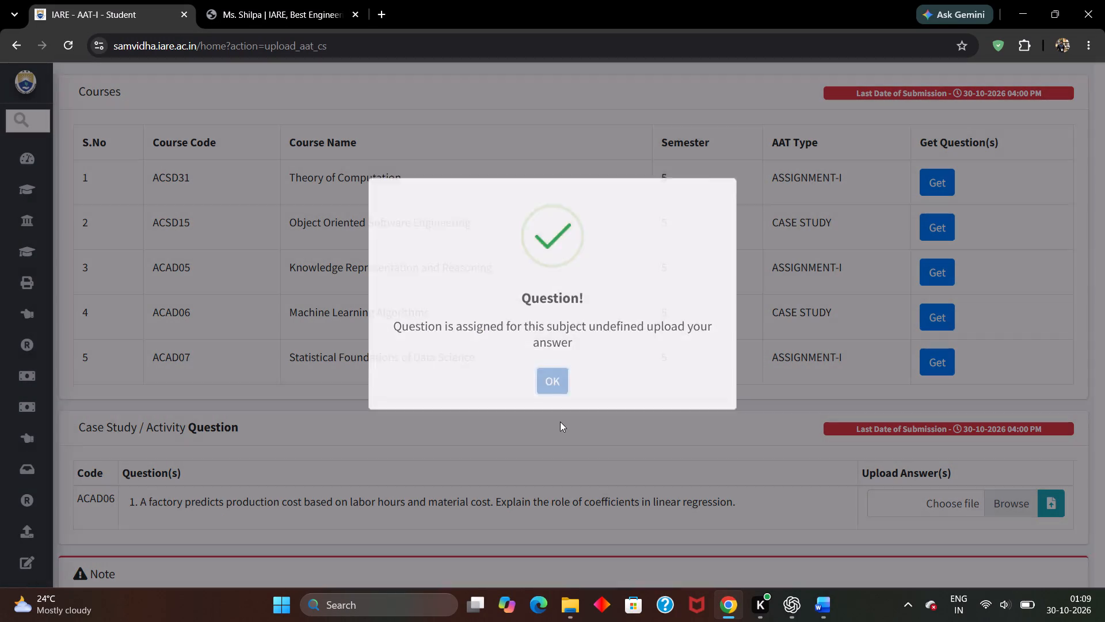
Switch to File Explorer and open the LAST_Case_Study Word document from the Downloads folder.
key("alt+Tab")
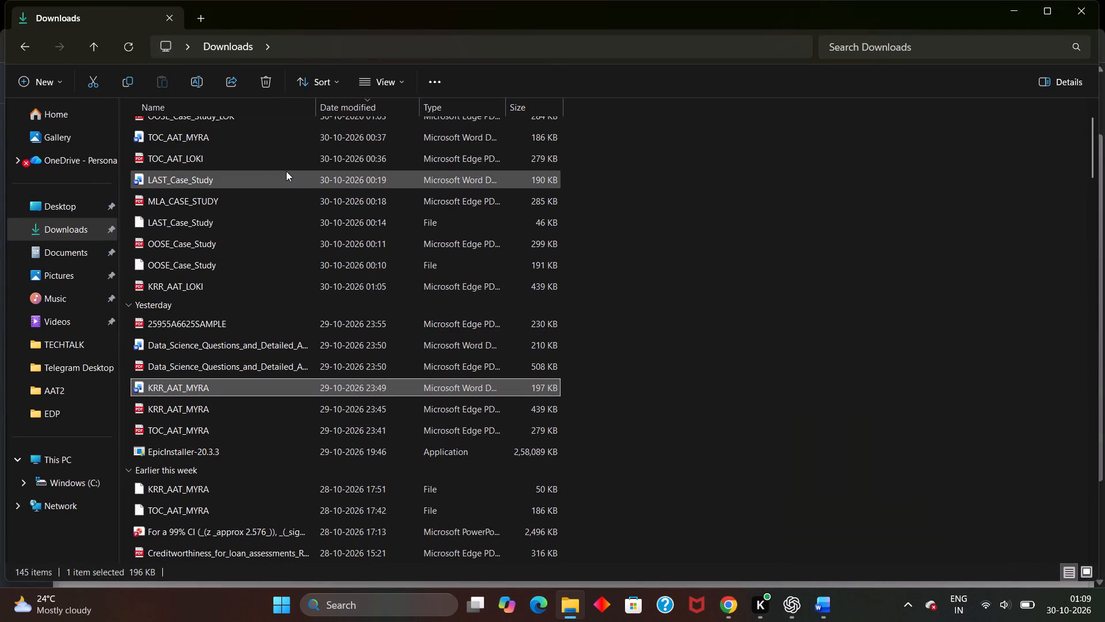
double_click(286, 171)
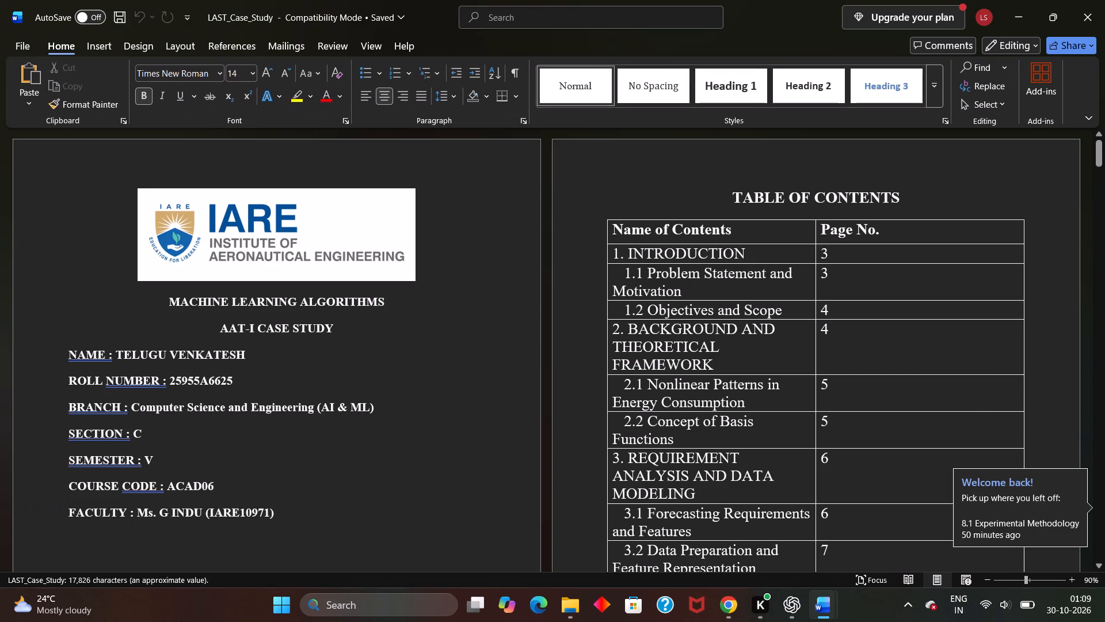
Replace the name on the case study's cover page with the submitting student's name in capitals.
left_click_drag(255, 361, 206, 354)
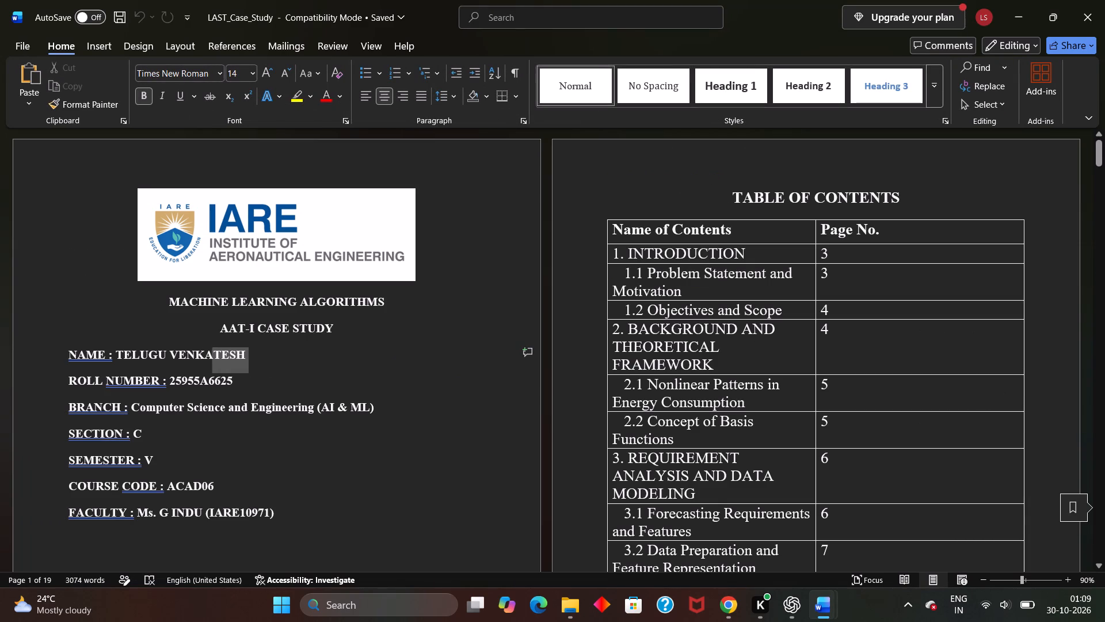
left_click_drag(206, 354, 117, 349)
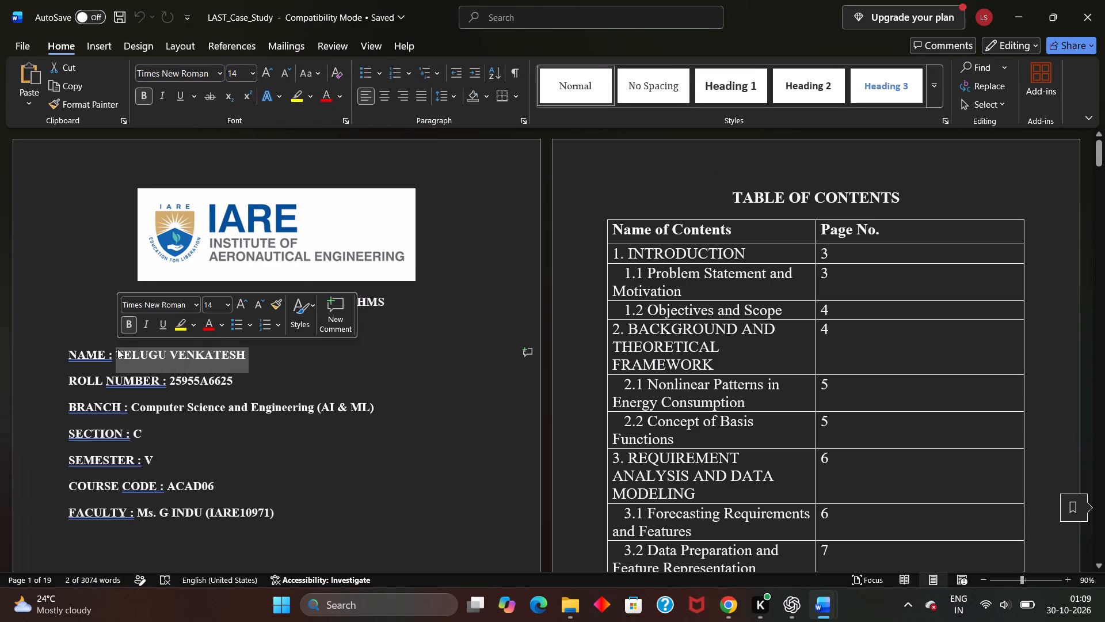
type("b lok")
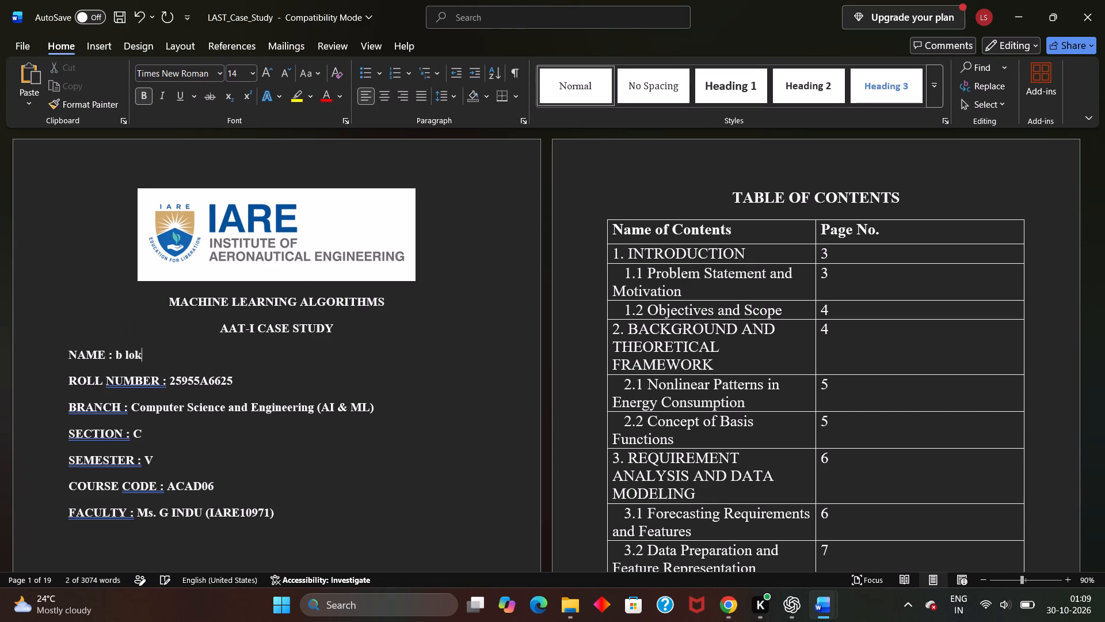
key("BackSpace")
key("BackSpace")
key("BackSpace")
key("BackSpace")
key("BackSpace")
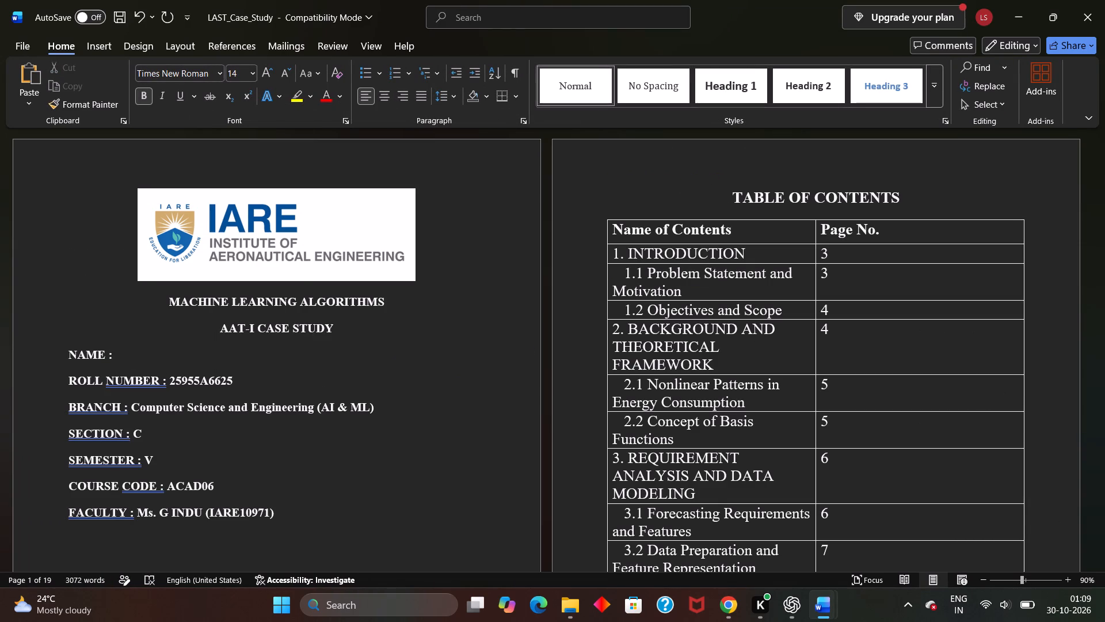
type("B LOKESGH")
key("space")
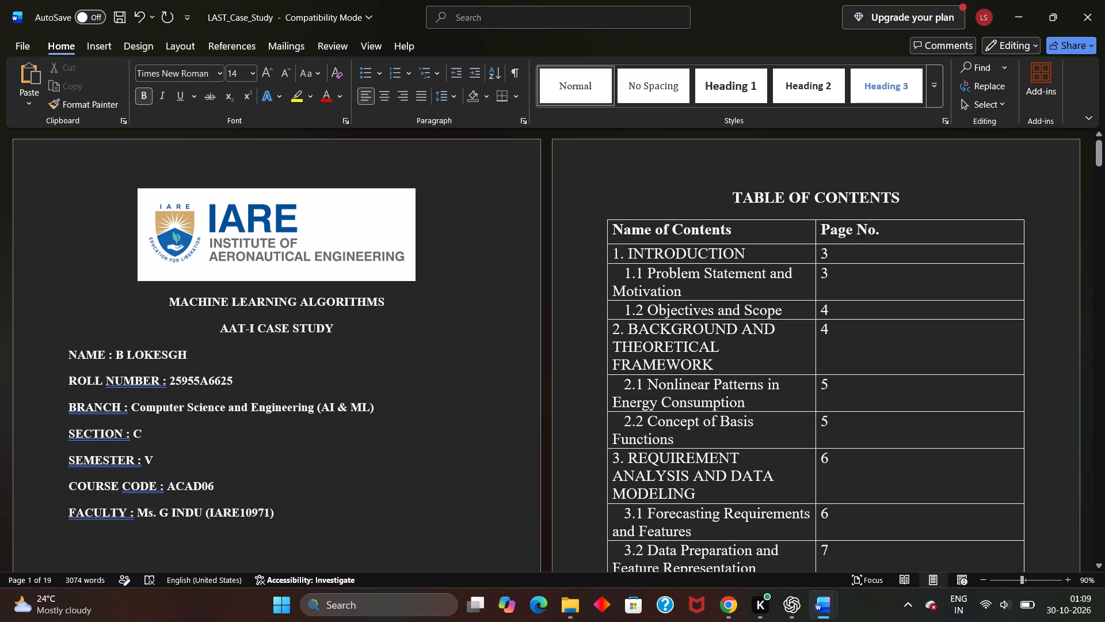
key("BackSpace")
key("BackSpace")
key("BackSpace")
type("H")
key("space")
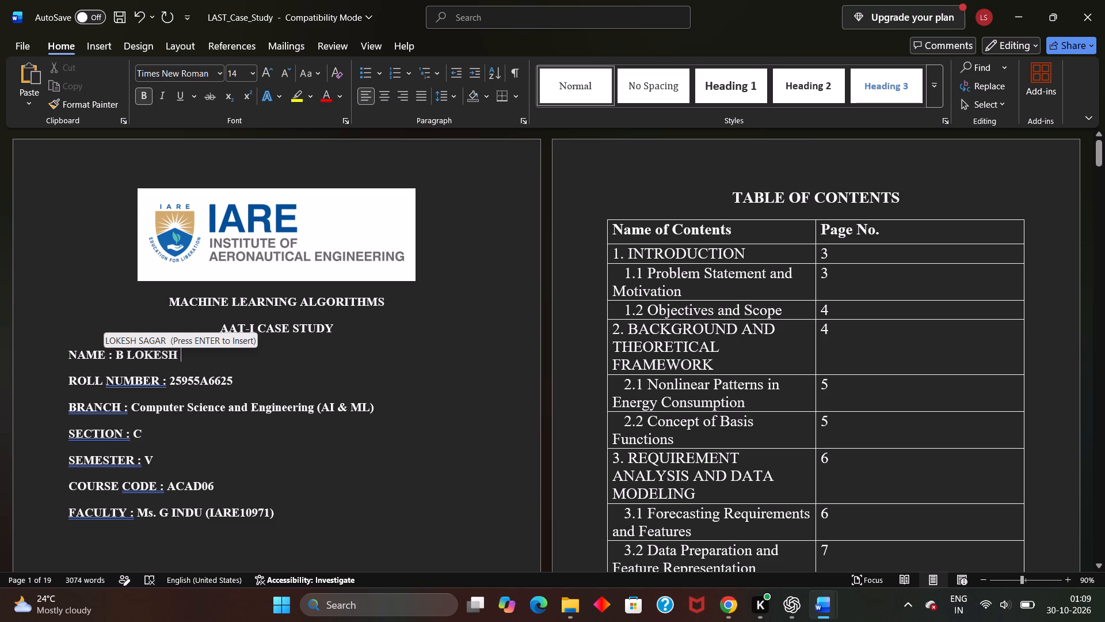
Change the ending of the roll number to the submitting student's and set the section to B on the cover page.
left_click(247, 389)
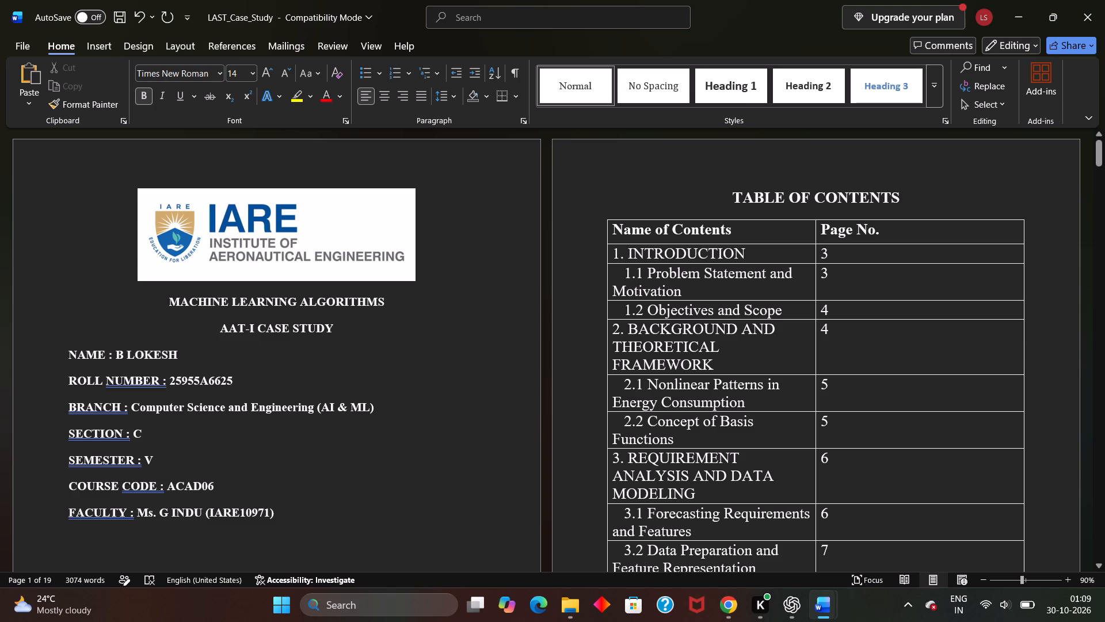
key("BackSpace")
key("BackSpace")
key("BackSpace")
type("10")
left_click(154, 443)
Set the section to B on the case study's cover page.
key("BackSpace")
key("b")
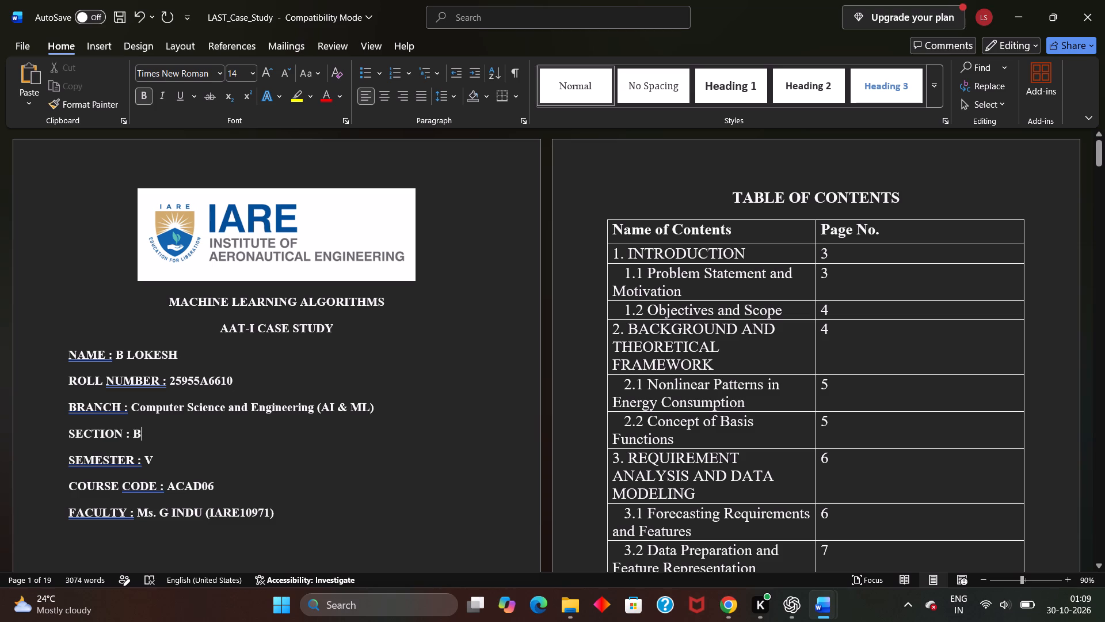
Remove the faculty member's name from the cover page's FACULTY line and change the title to Mr, keeping the bracketed faculty ID.
left_click(199, 515)
key("BackSpace")
key("BackSpace")
key("BackSpace")
key("BackSpace")
key("BackSpace")
key("BackSpace")
key("BackSpace")
key("BackSpace")
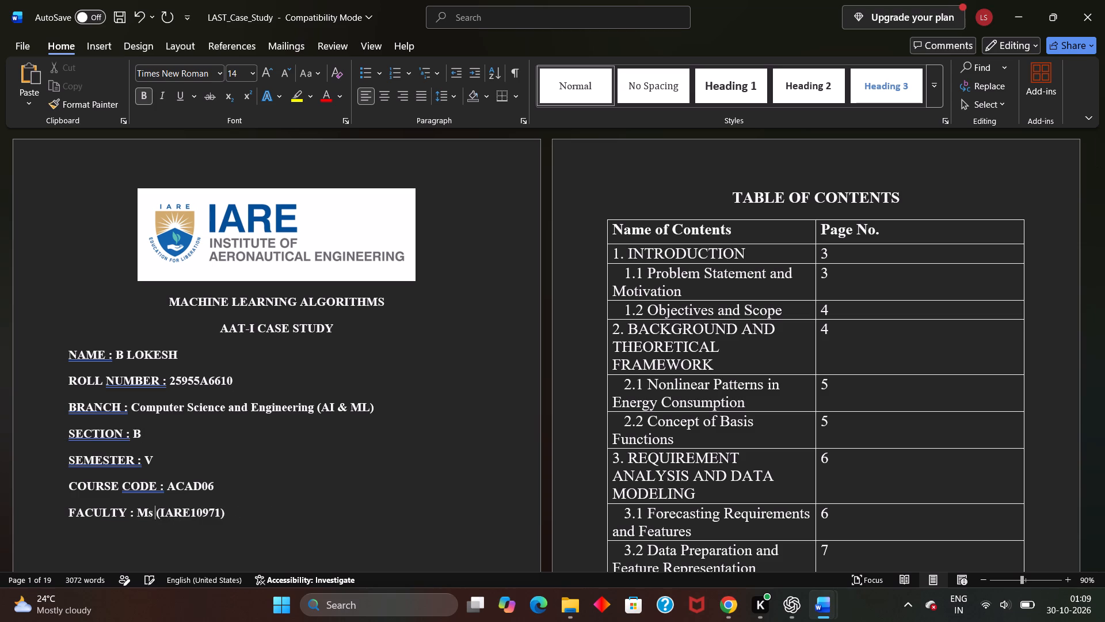
key("BackSpace")
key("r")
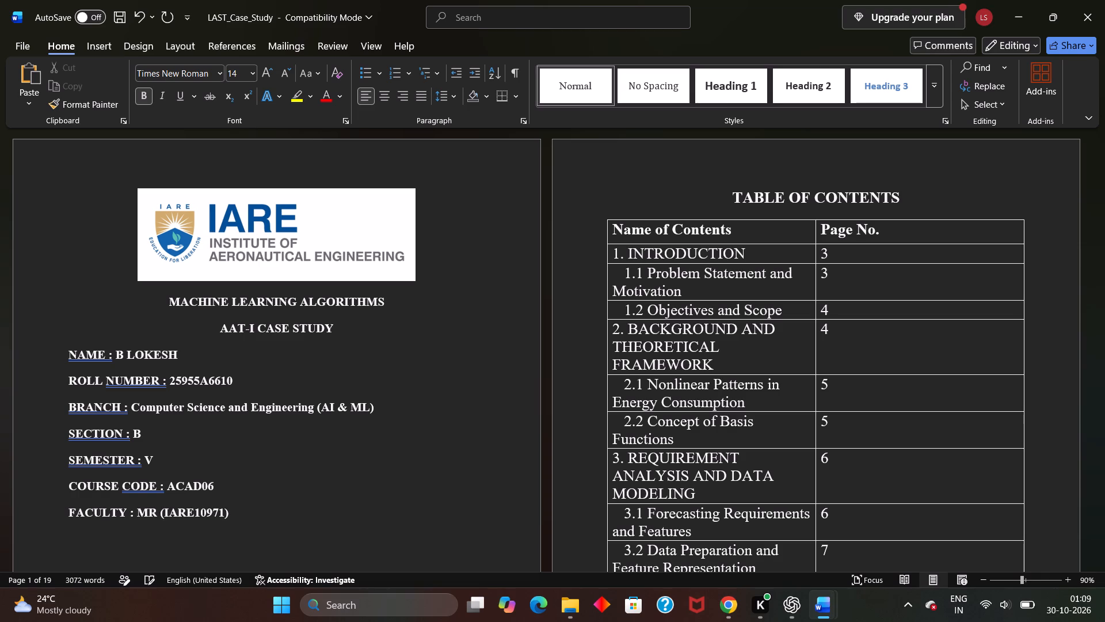
key("BackSpace")
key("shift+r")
Switch to Chrome, search the web for the new faculty member's name with IARE, and open that person's IARE profile page.
key("alt+Tab")
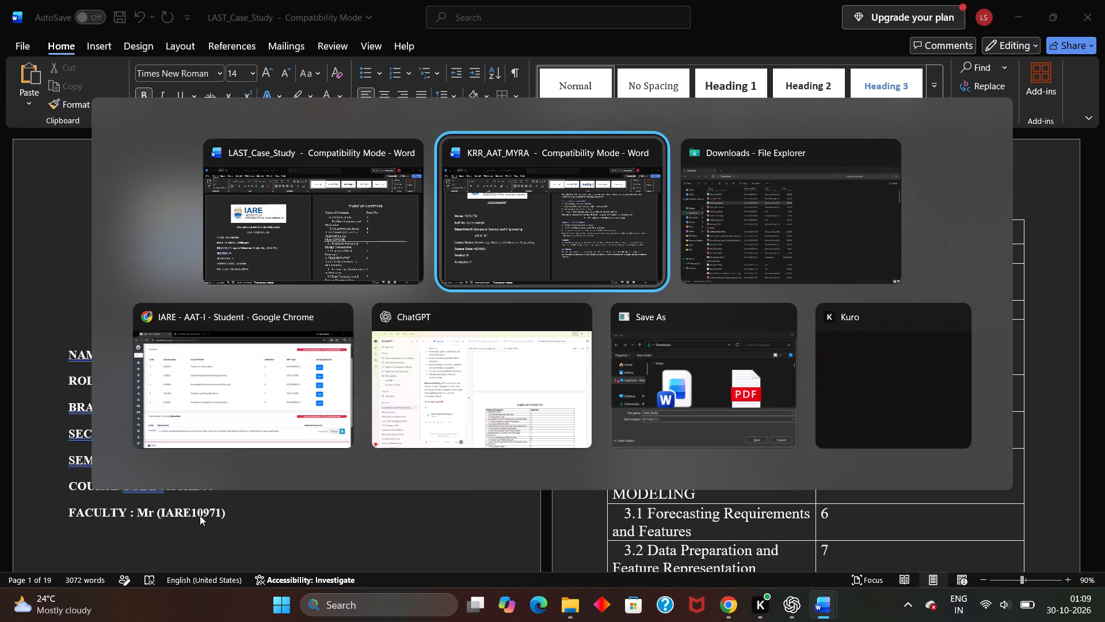
key("alt+Tab")
key("alt+Tab")
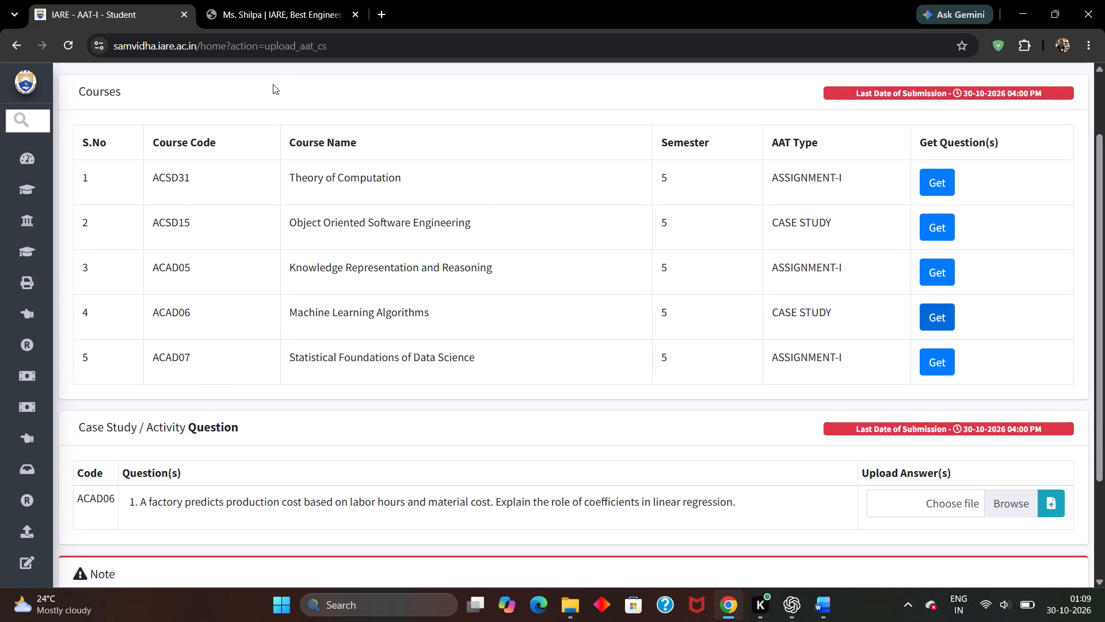
left_click(322, 9)
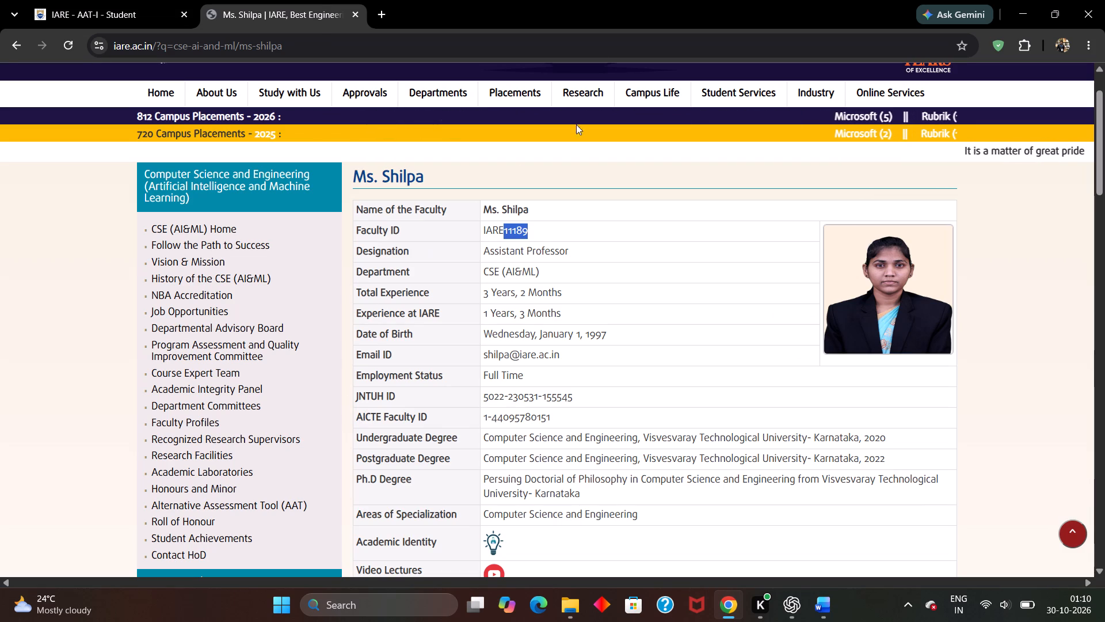
left_click(159, 52)
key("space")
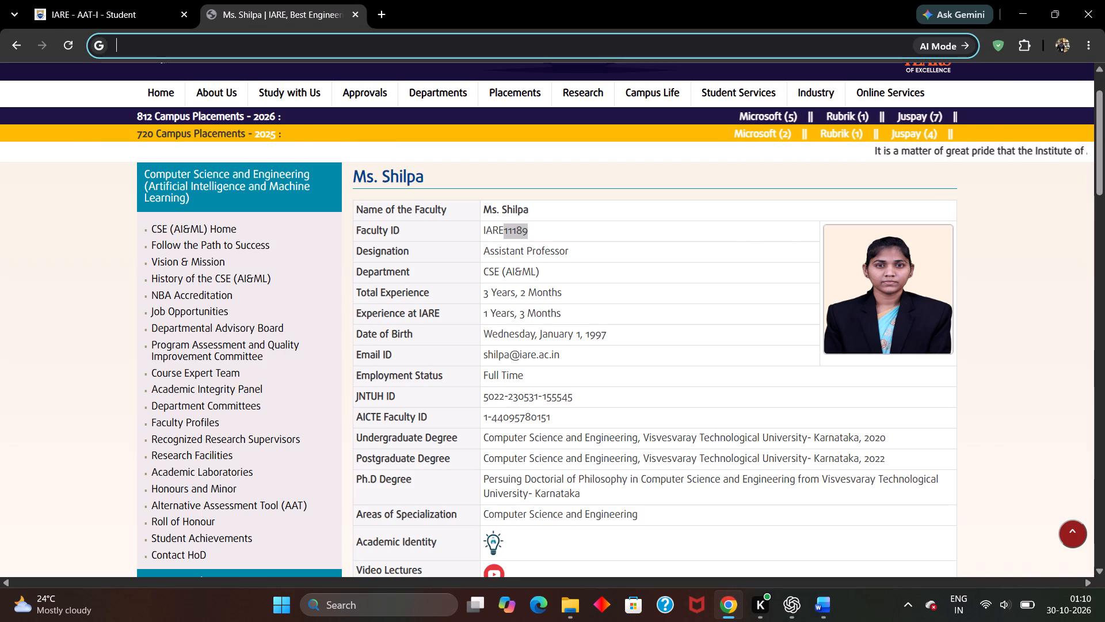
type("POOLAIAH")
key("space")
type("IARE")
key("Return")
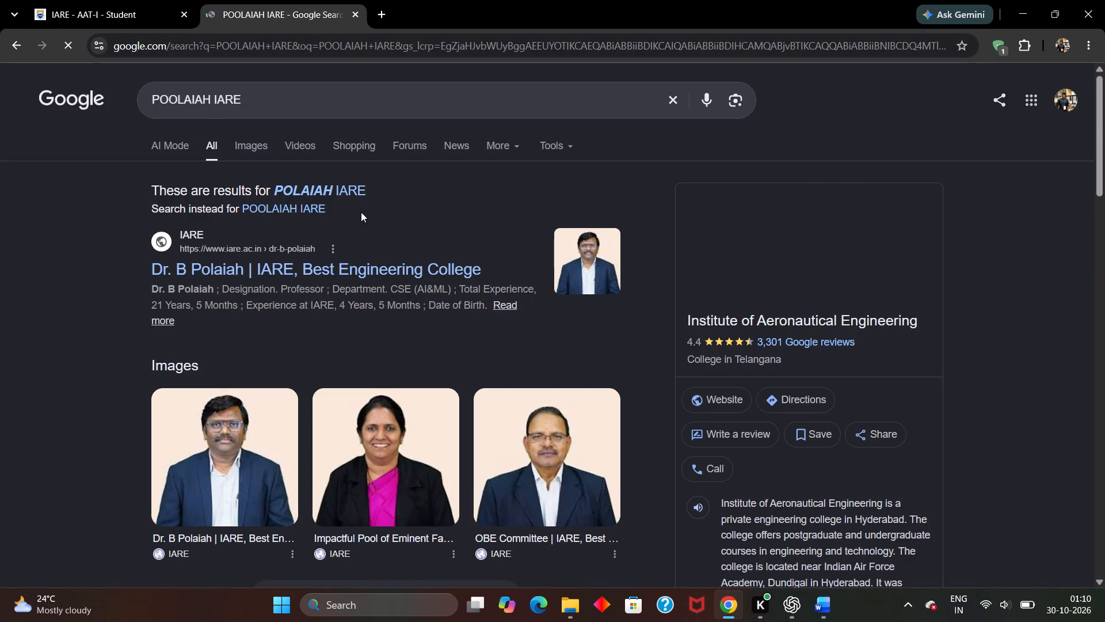
left_click(264, 271)
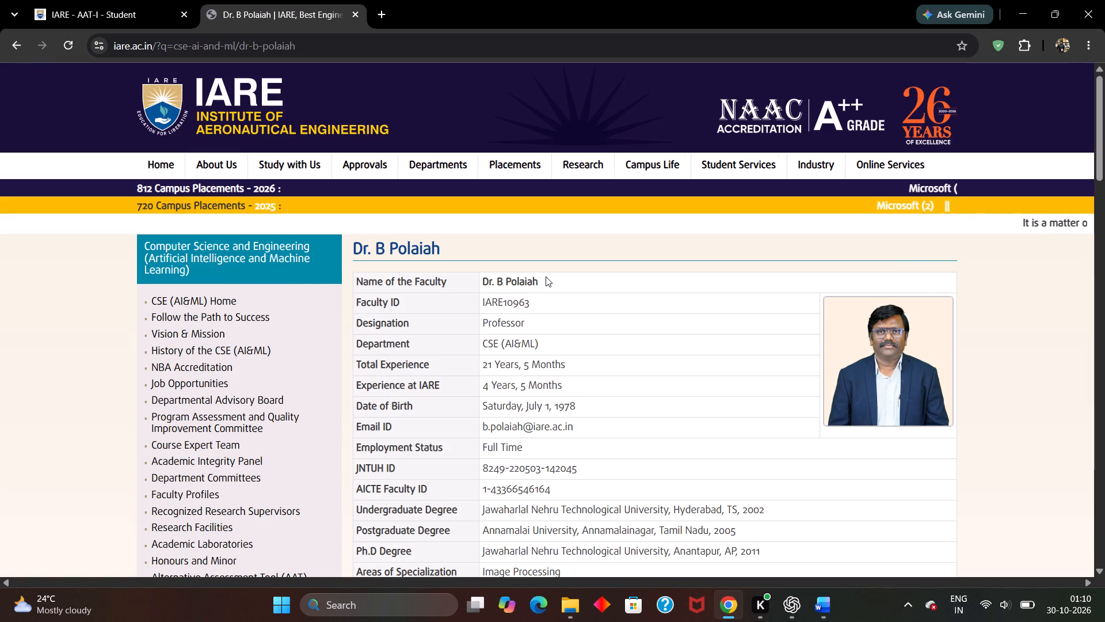
Copy the faculty member's name from the IARE profile page in Chrome into the cover page's Faculty line, after the title "Mr.".
left_click_drag(541, 281, 447, 280)
key("ctrl+c")
left_click(483, 282)
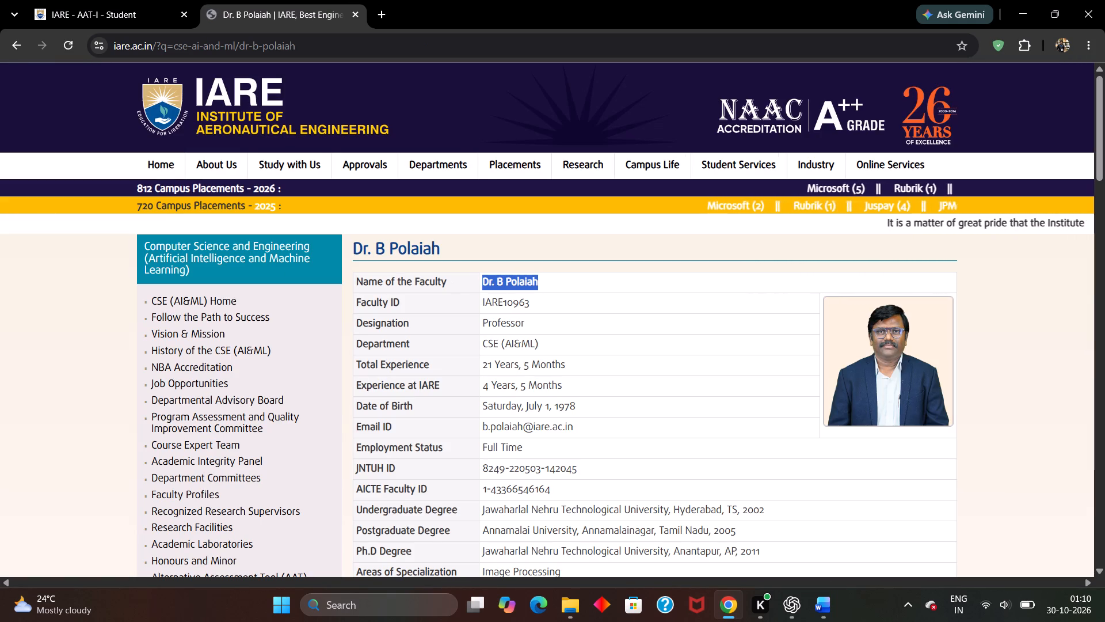
left_click_drag(483, 282, 546, 284)
key("ctrl+c")
key("alt+Tab")
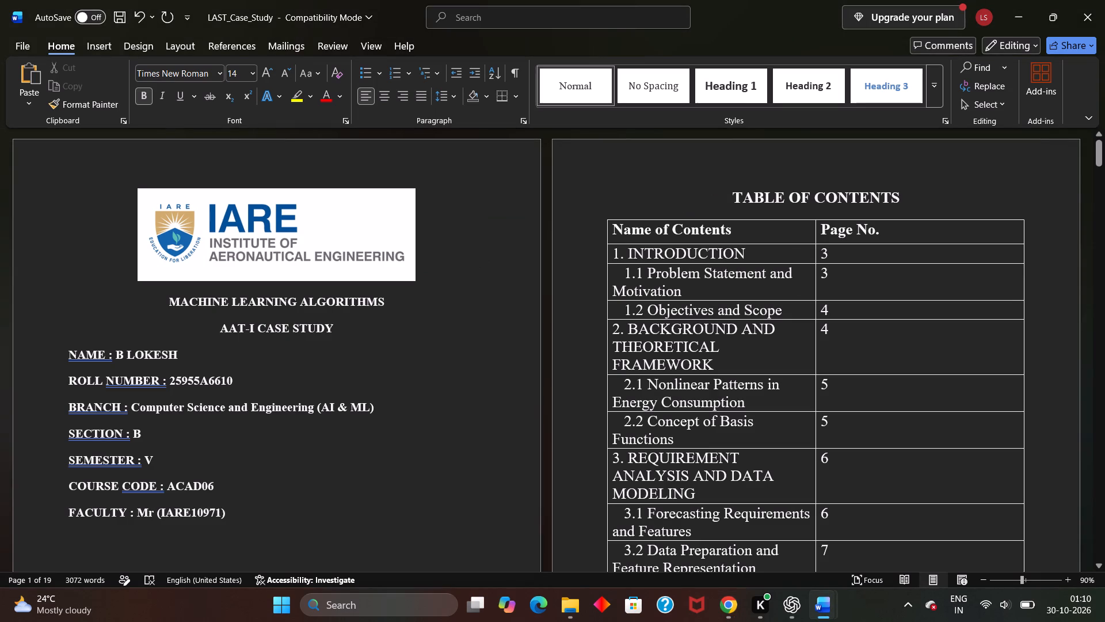
key("space")
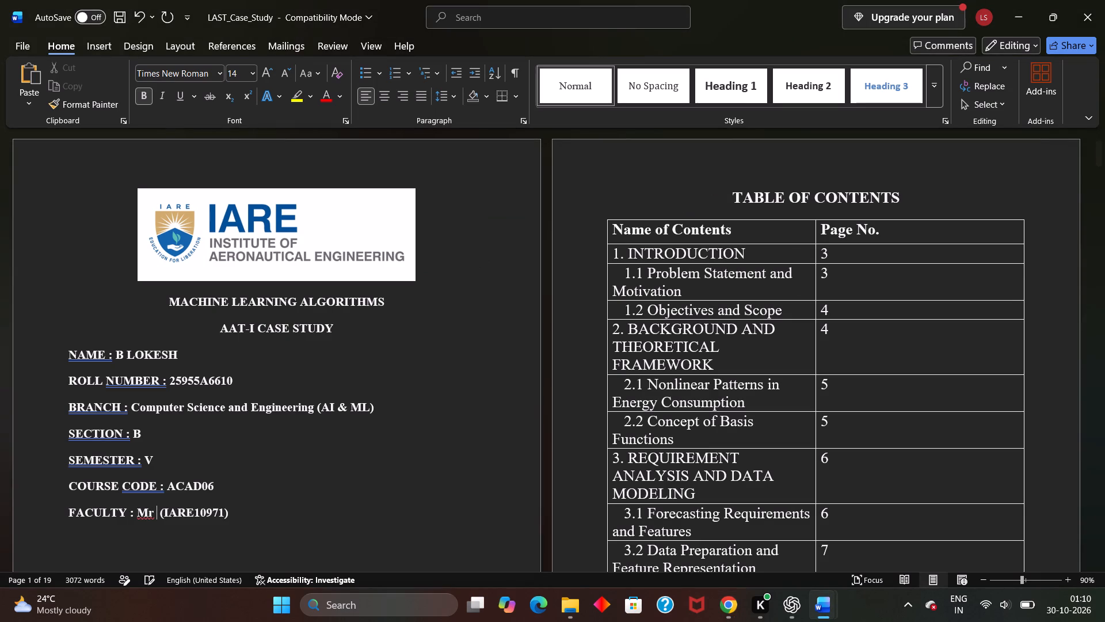
key("ctrl+v")
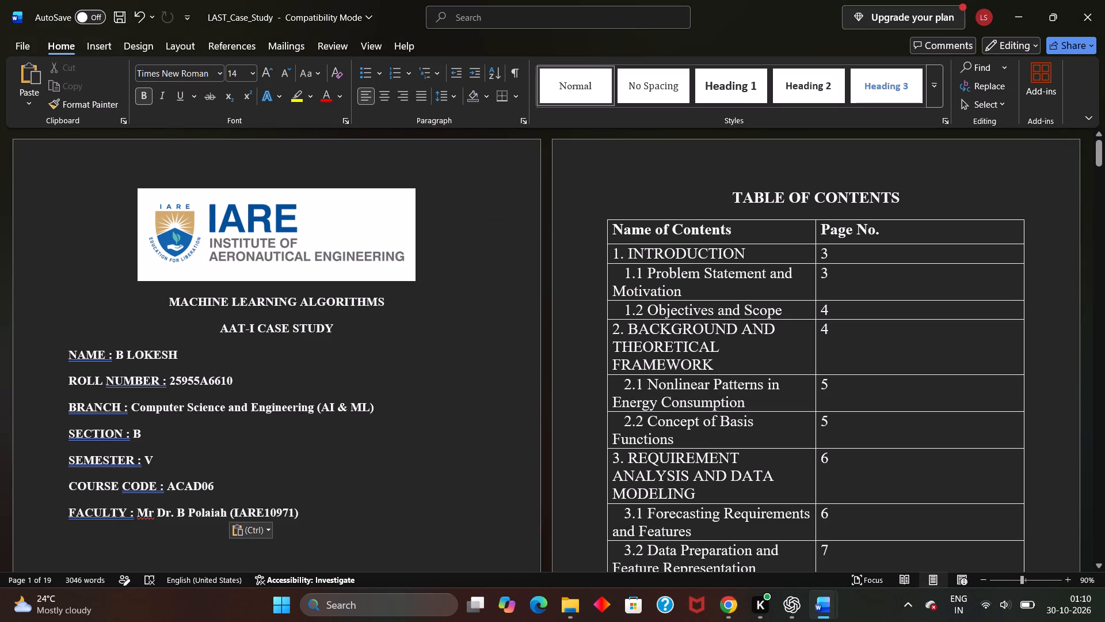
left_click(152, 511)
key("period")
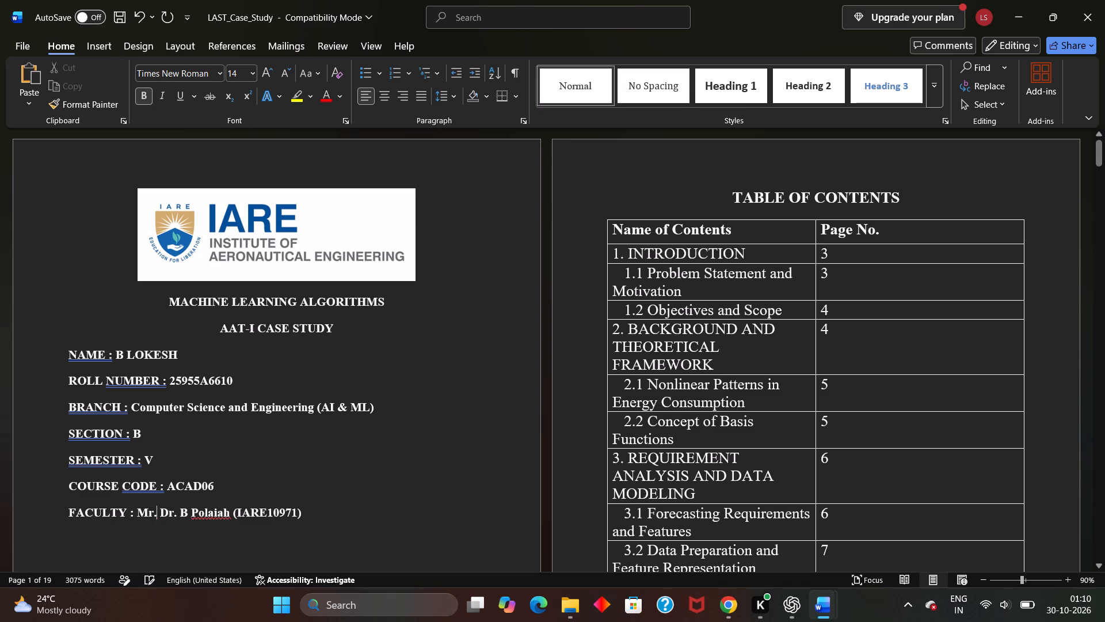
Replace the last four digits of the faculty ID on the cover page with those copied from the IARE profile page.
left_click(310, 516)
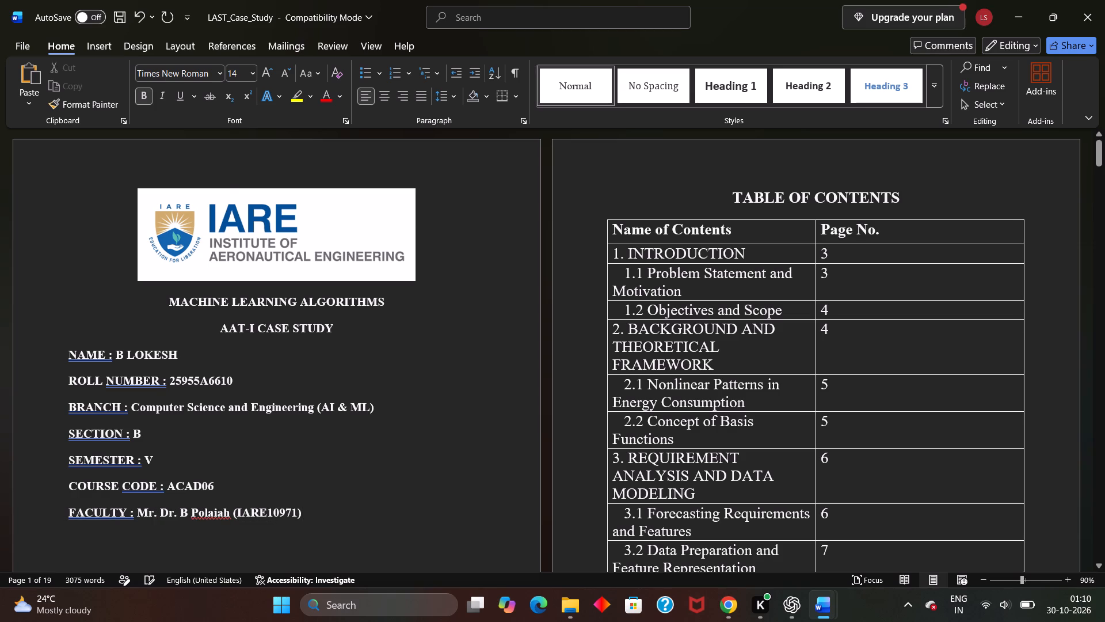
key("alt+Tab")
left_click_drag(535, 304, 529, 304)
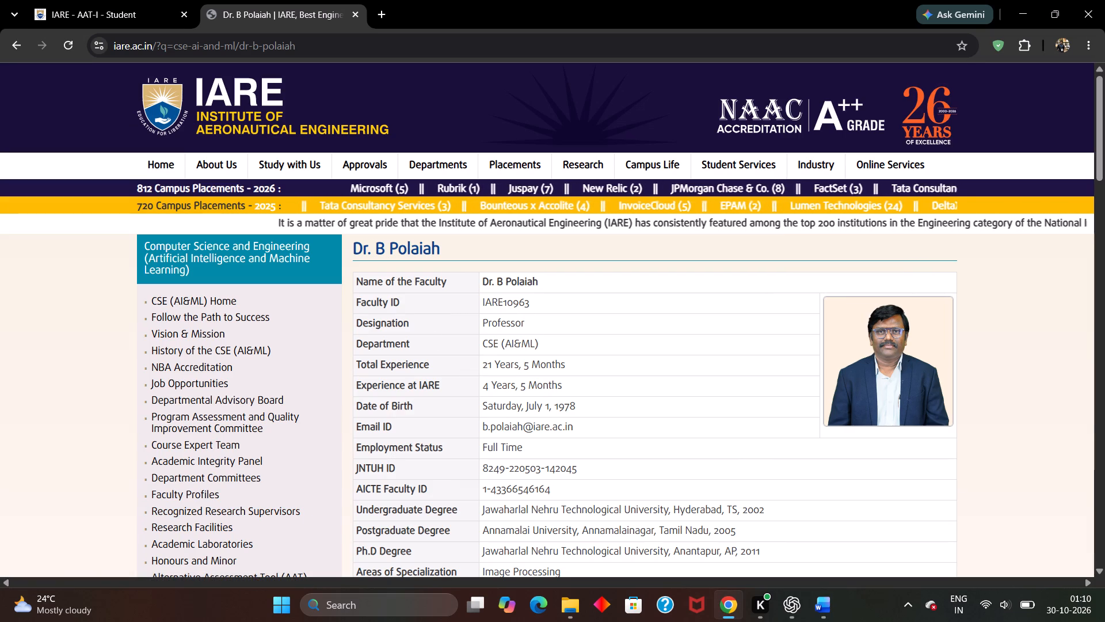
left_click_drag(529, 304, 506, 308)
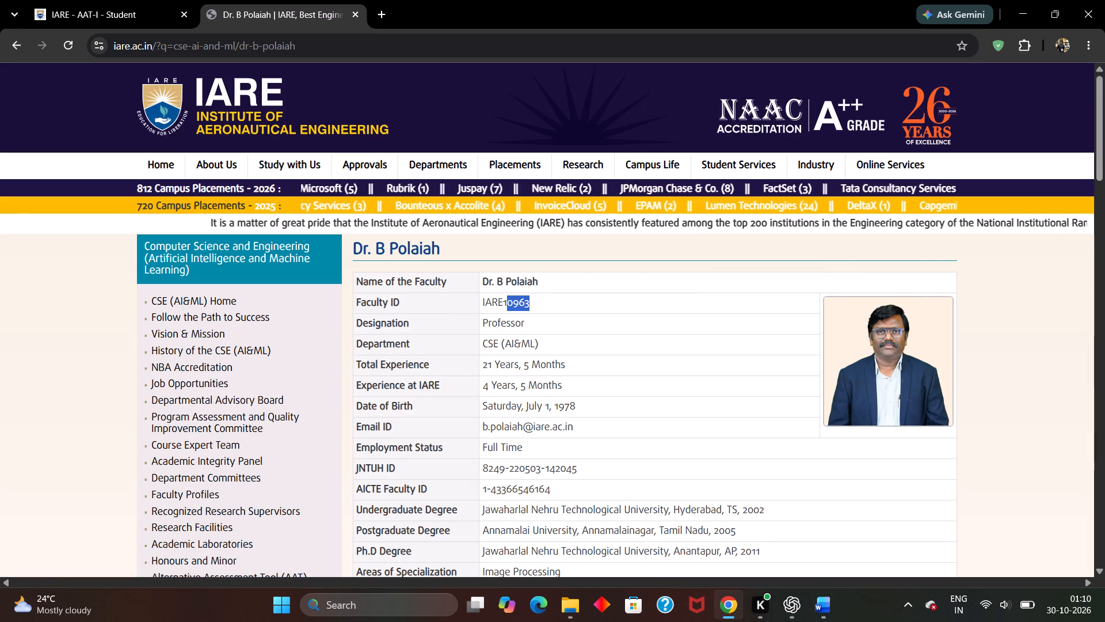
key("ctrl+c")
key("alt+Tab")
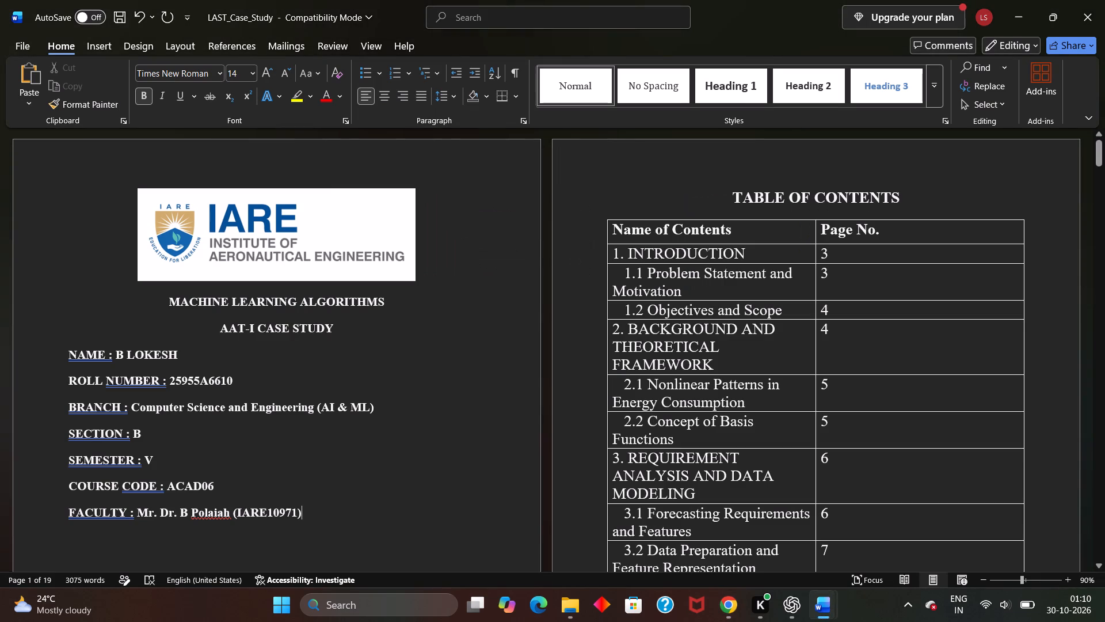
key("Left")
key("ctrl+shift+Left")
key("ctrl+shift+Left")
key("ctrl+shift+Right")
key("ctrl+shift+Right")
key("ctrl+shift+Left")
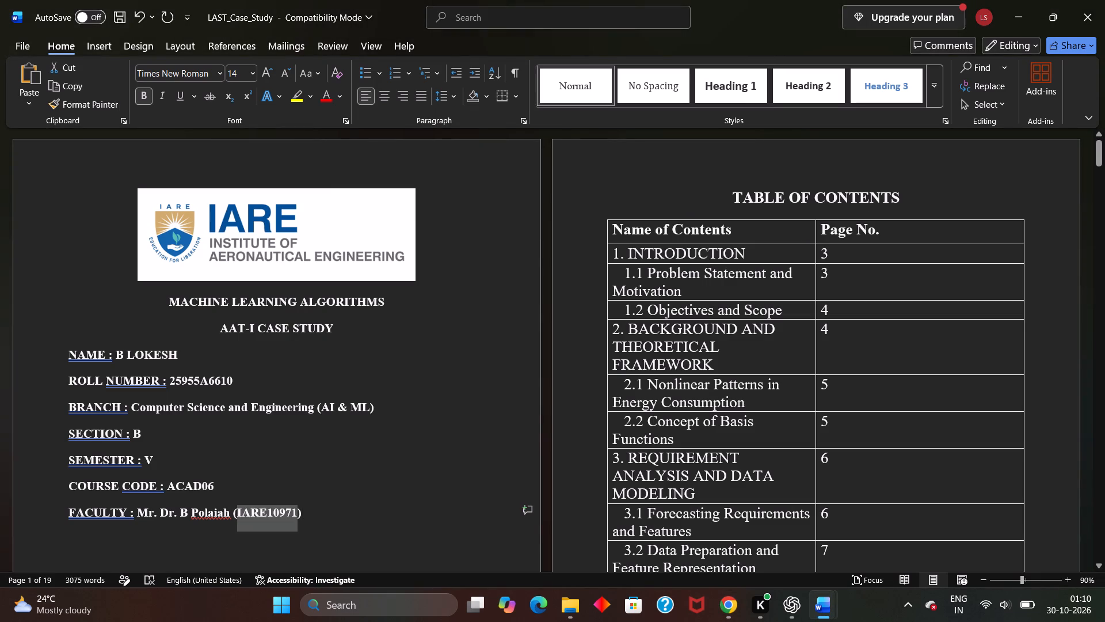
key("ctrl+Right")
key("ctrl+Right")
key("ctrl+Right")
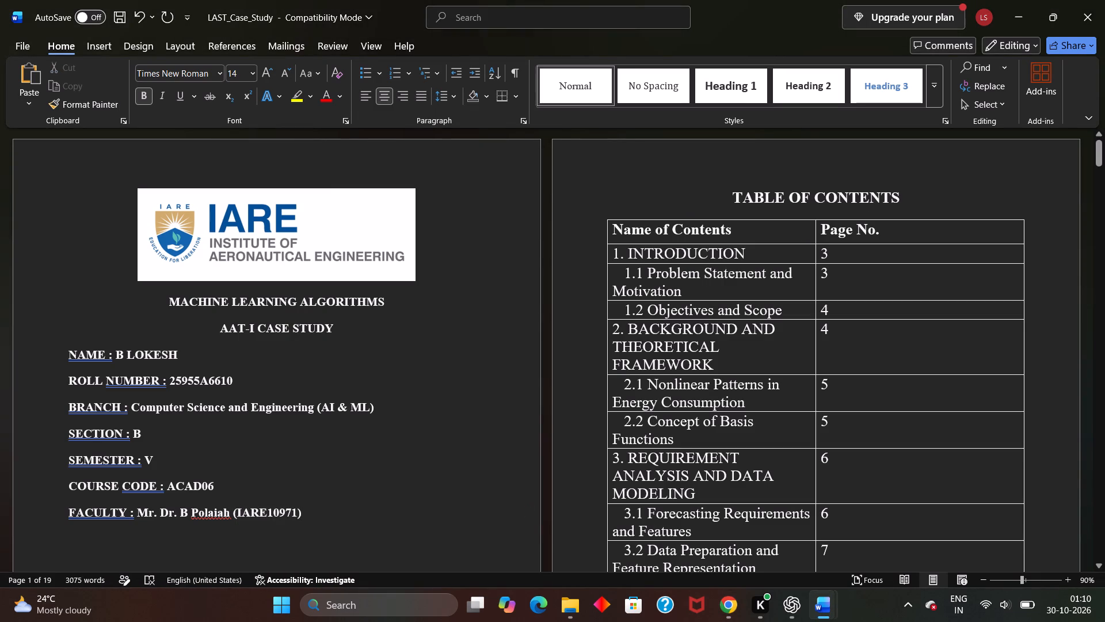
key("Up")
key("Left")
key("Delete")
key("Delete")
key("Delete")
key("Delete")
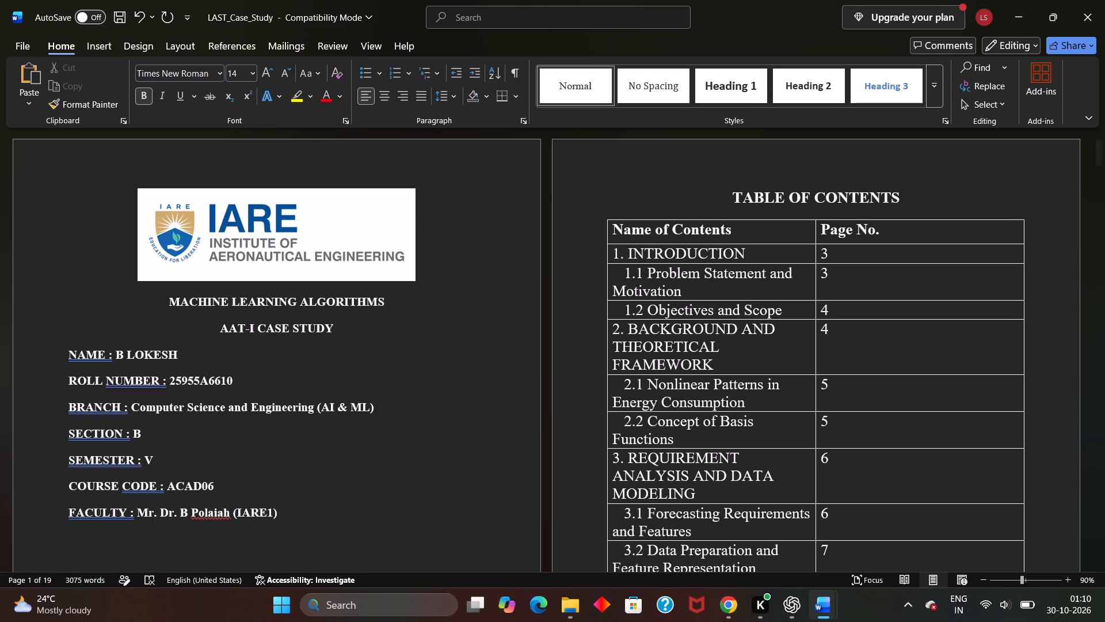
key("ctrl+v")
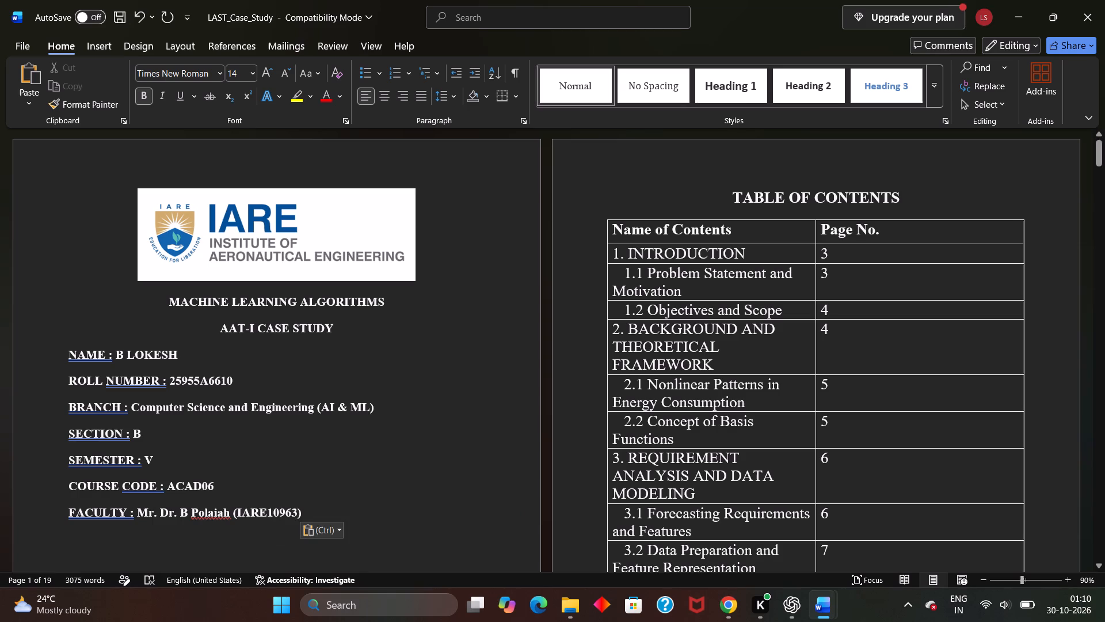
Look over the case study's completed cover page and its table of contents page.
scroll(361, 454, "down", 3)
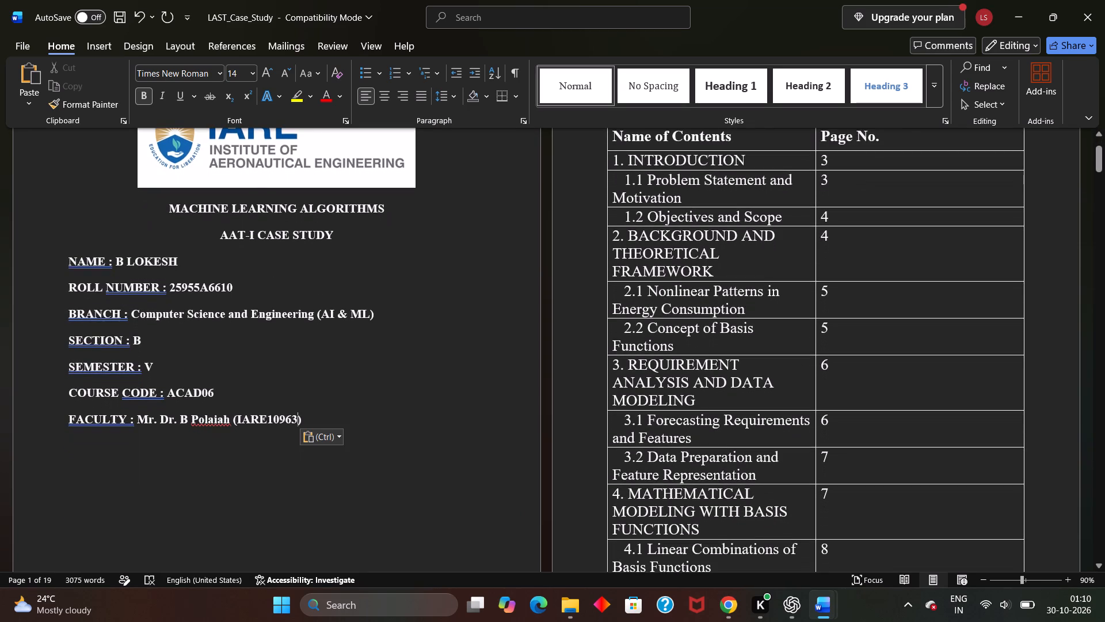
scroll(361, 454, "down", 7)
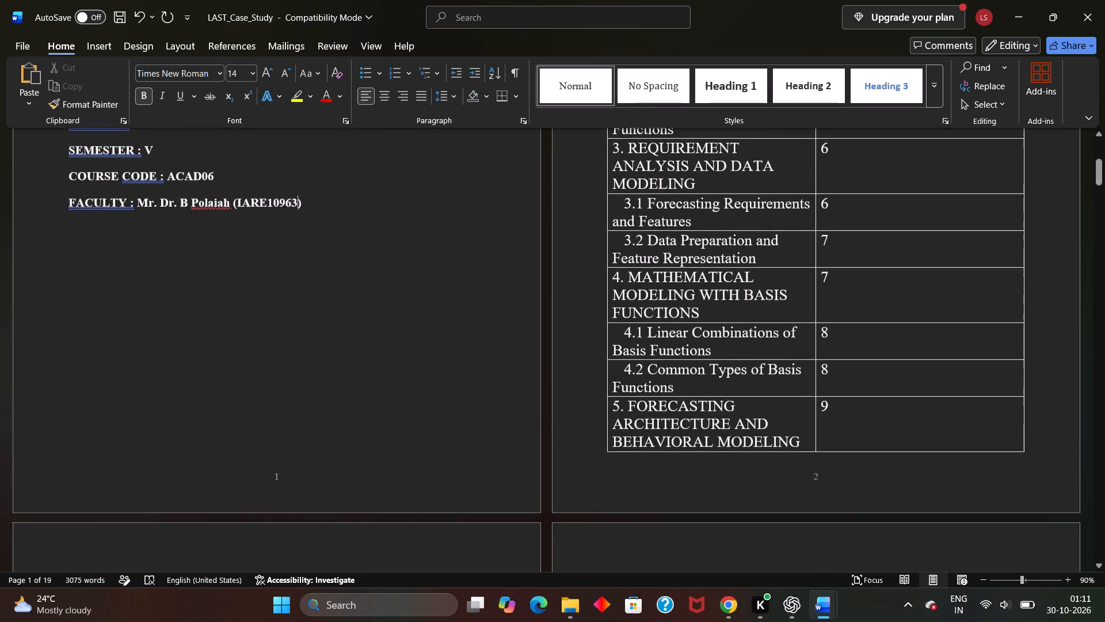
scroll(361, 454, "down", 6)
scroll(361, 454, "up", 12)
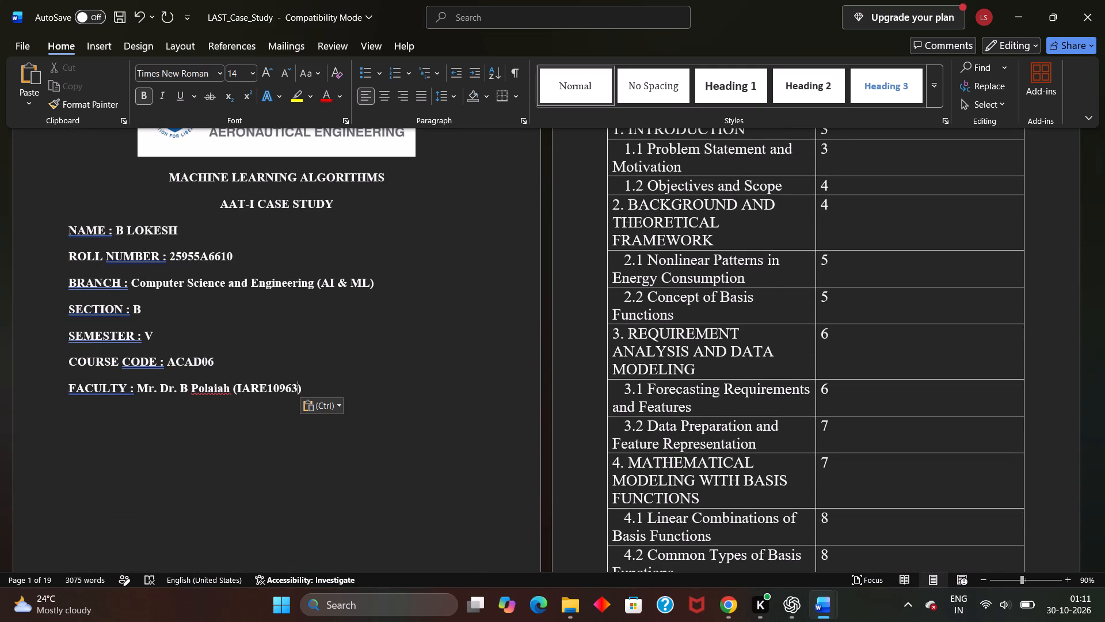
scroll(361, 454, "up", 9)
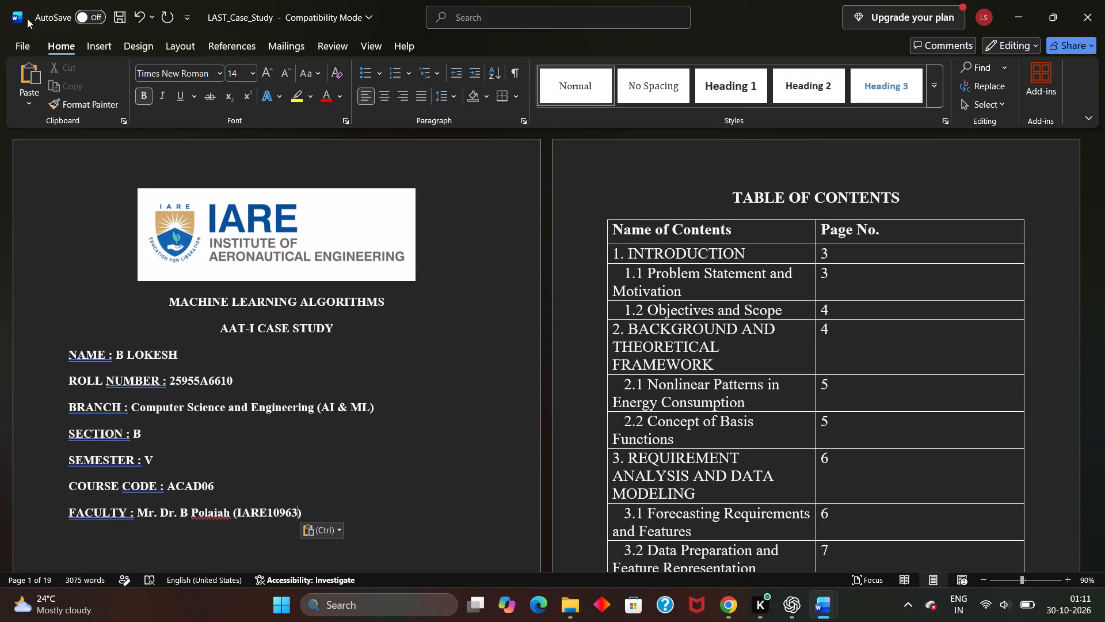
Start saving a copy of the case study in Downloads under the file name MLA_Case_Study_LOKI.
left_click(26, 50)
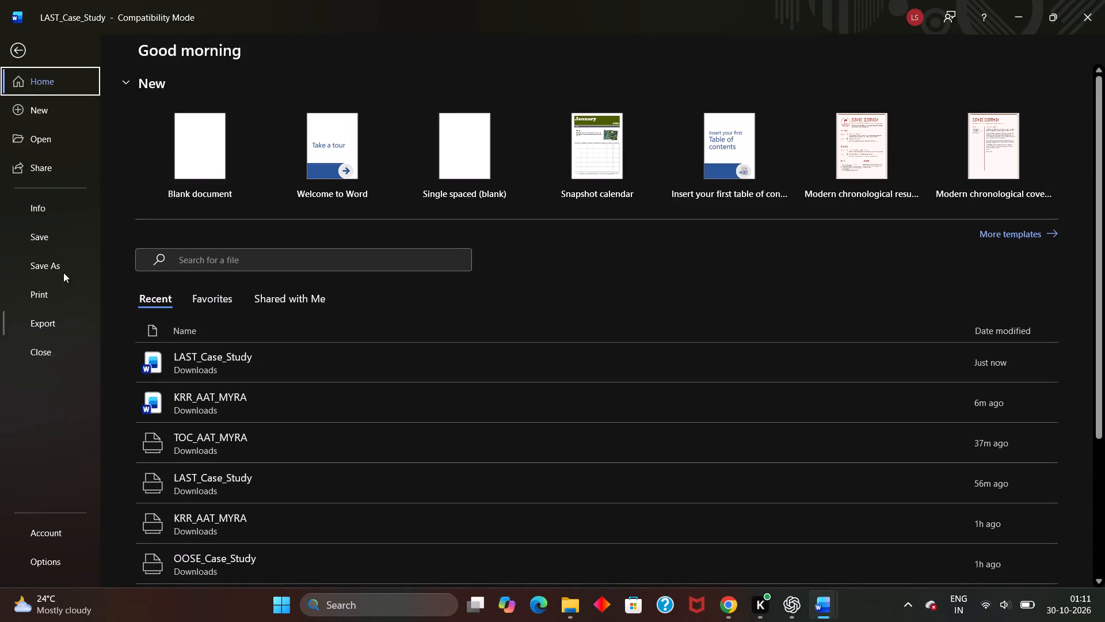
left_click(58, 261)
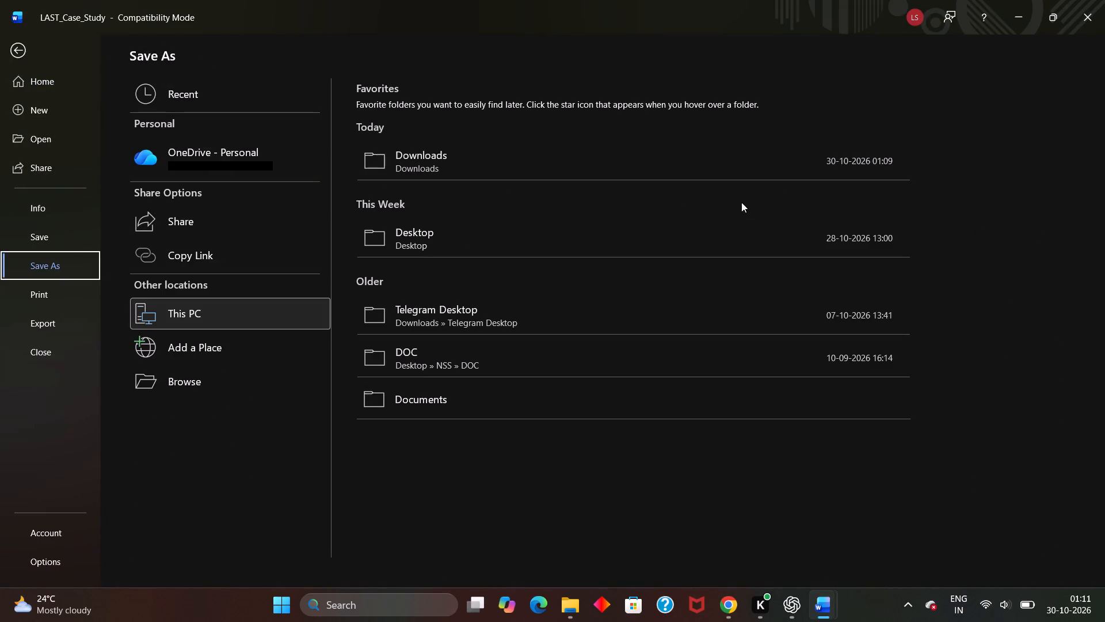
left_click(787, 169)
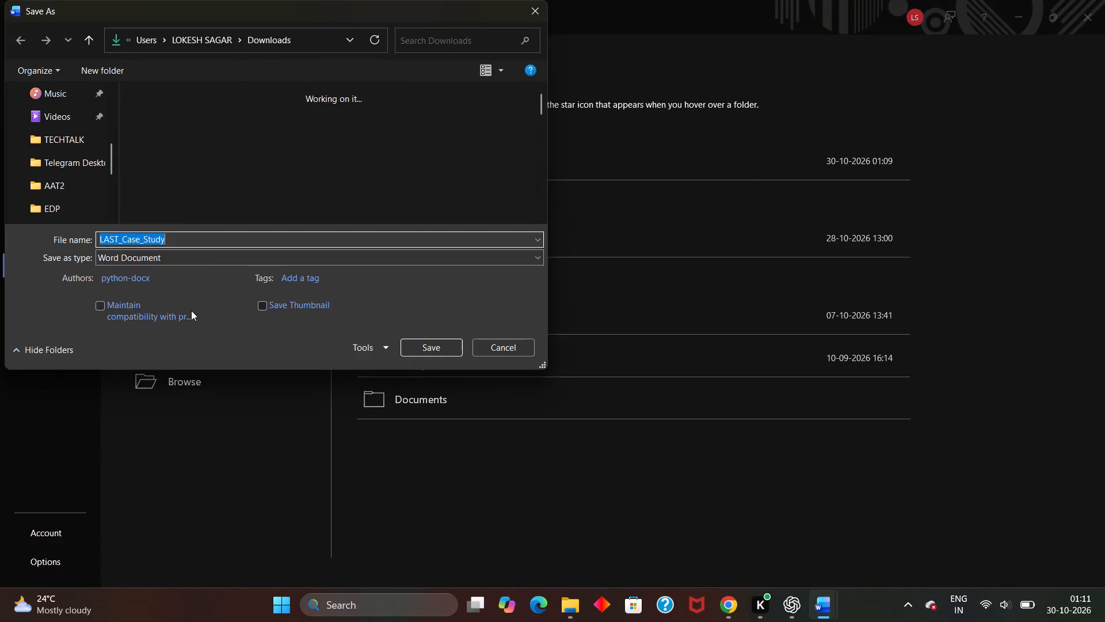
key("Right")
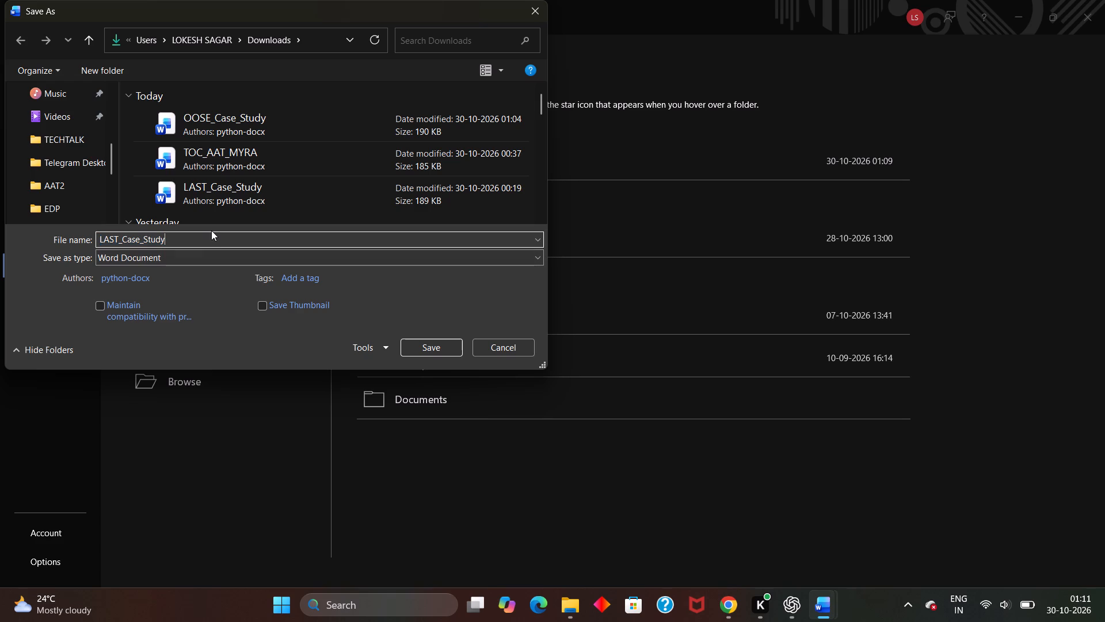
key("shift+underscore")
type("LOKI")
key("Left")
key("Left")
key("Left")
key("Left")
key("Left")
key("Left")
key("Left")
key("Left")
key("Left")
key("Left")
key("Left")
key("Left")
key("Left")
key("Left")
key("Left")
key("Left")
key("Left")
key("Left")
key("Left")
key("Left")
key("Delete")
key("Delete")
key("Delete")
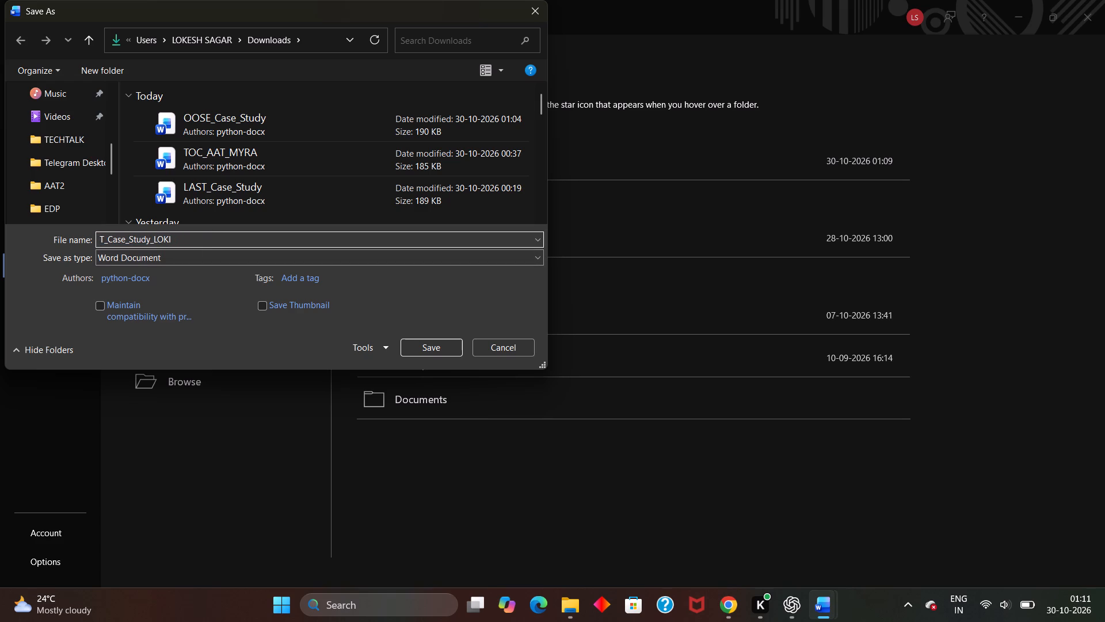
key("Delete")
type("MLA")
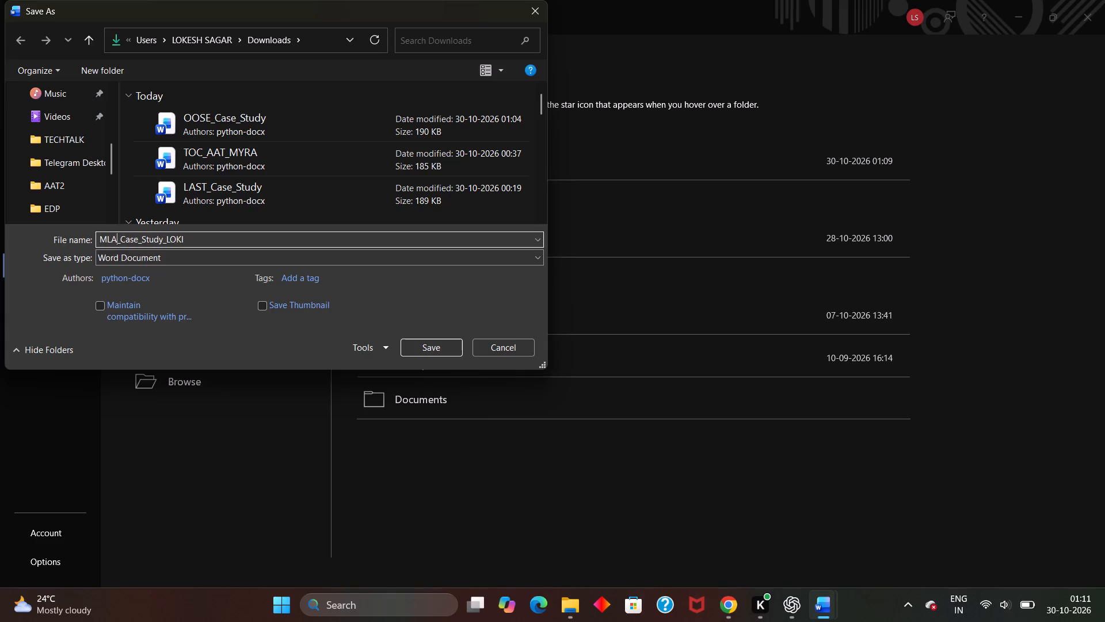
Set the file format of the copy to PDF and save it.
key("Tab")
key("Down")
key("Down")
key("Down")
key("Down")
key("Down")
key("Down")
key("Down")
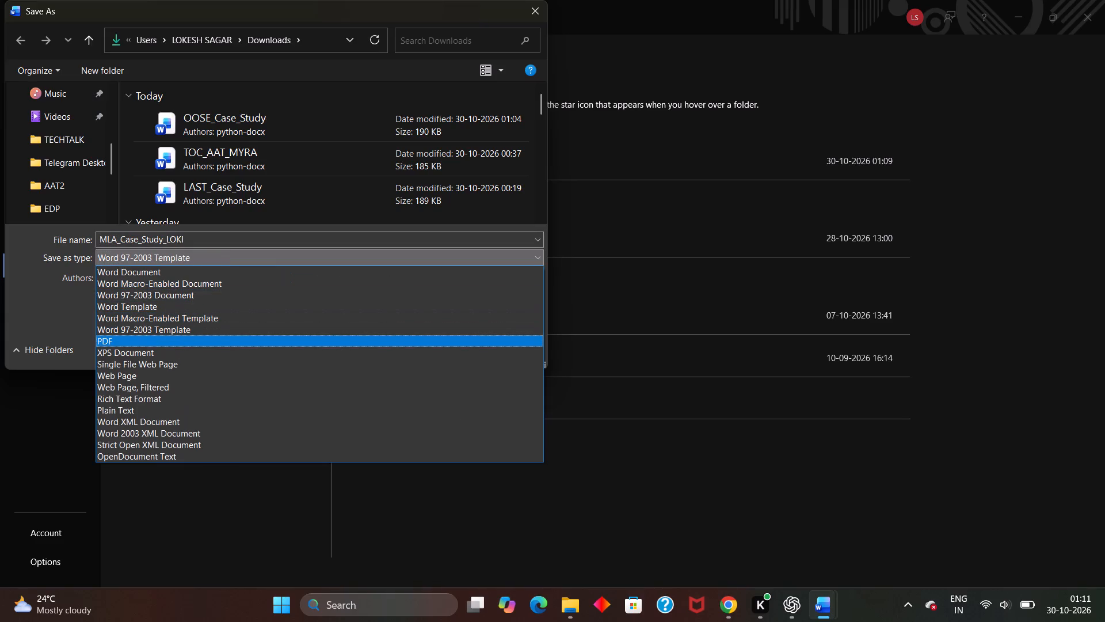
key("Return")
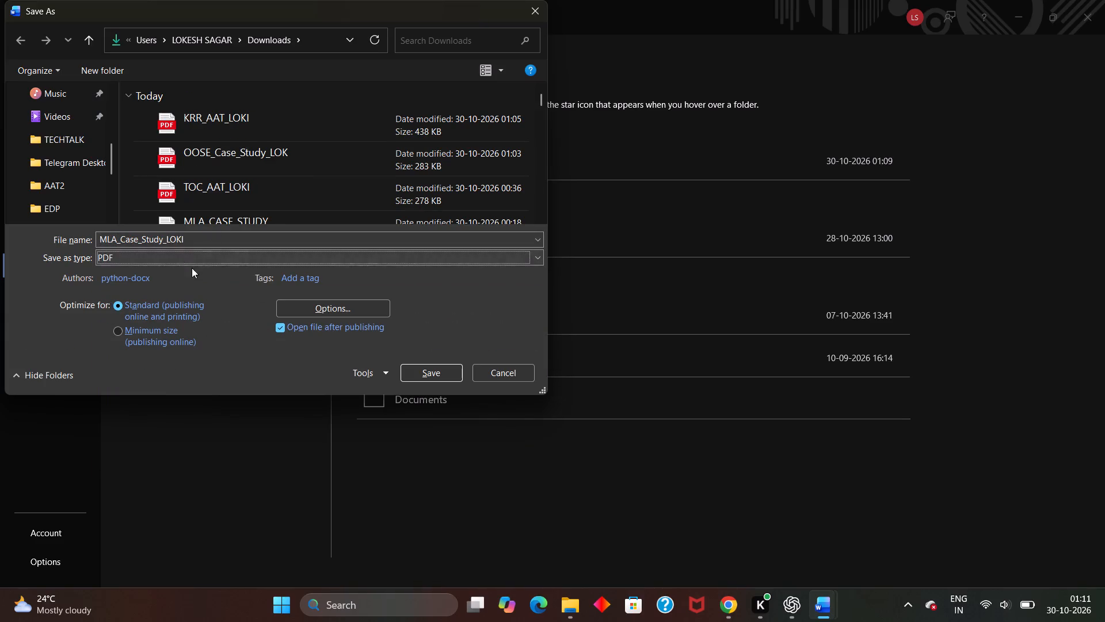
left_click(437, 371)
Switch to the IARE student portal in Chrome and upload the MLA_Case_Study_LOKI PDF as the answer for ACAD06, Machine Learning Algorithms.
key("alt+Tab")
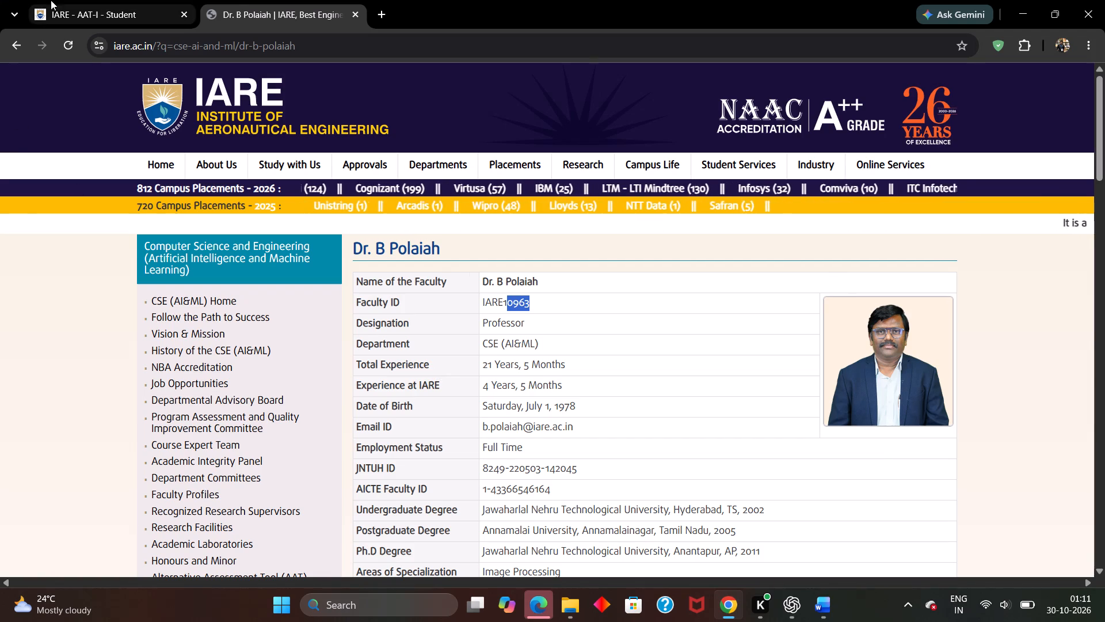
left_click(63, 12)
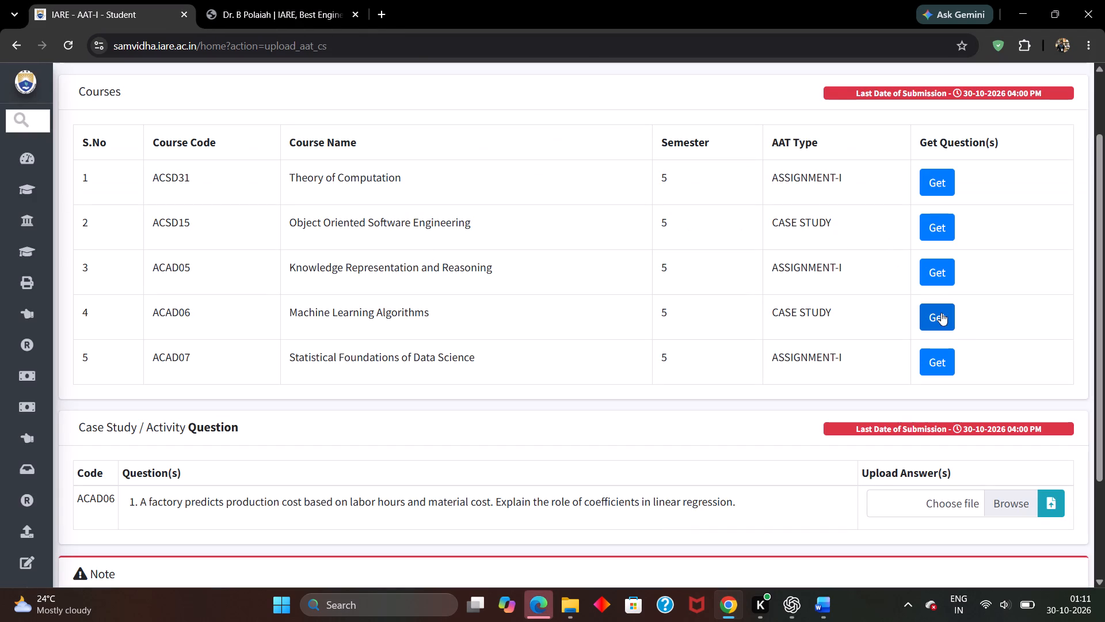
left_click(941, 311)
left_click(564, 412)
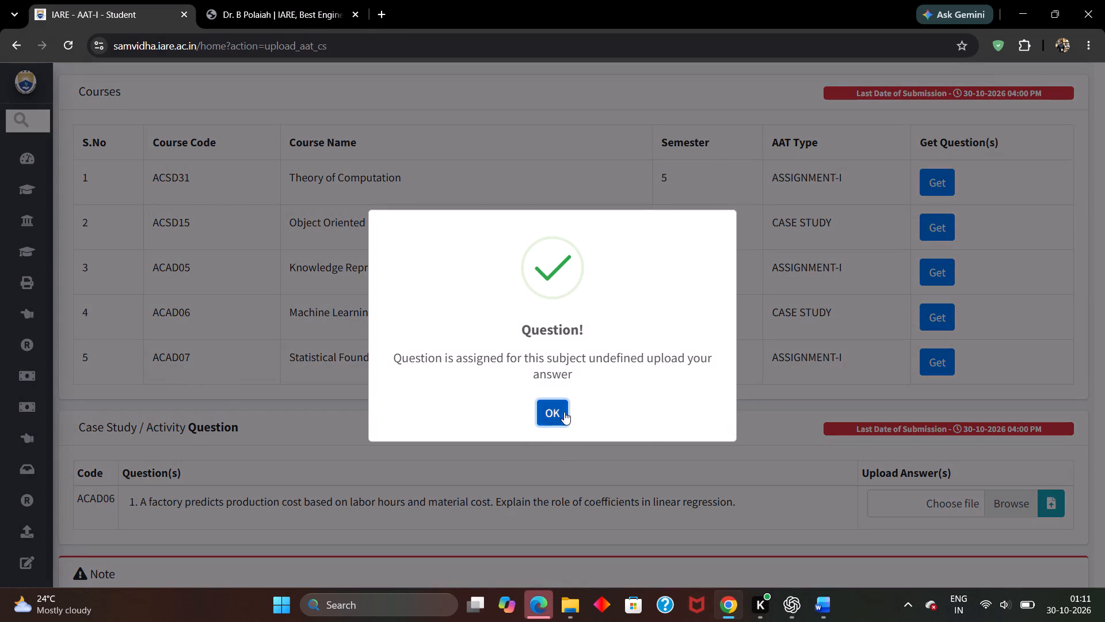
left_click(1019, 505)
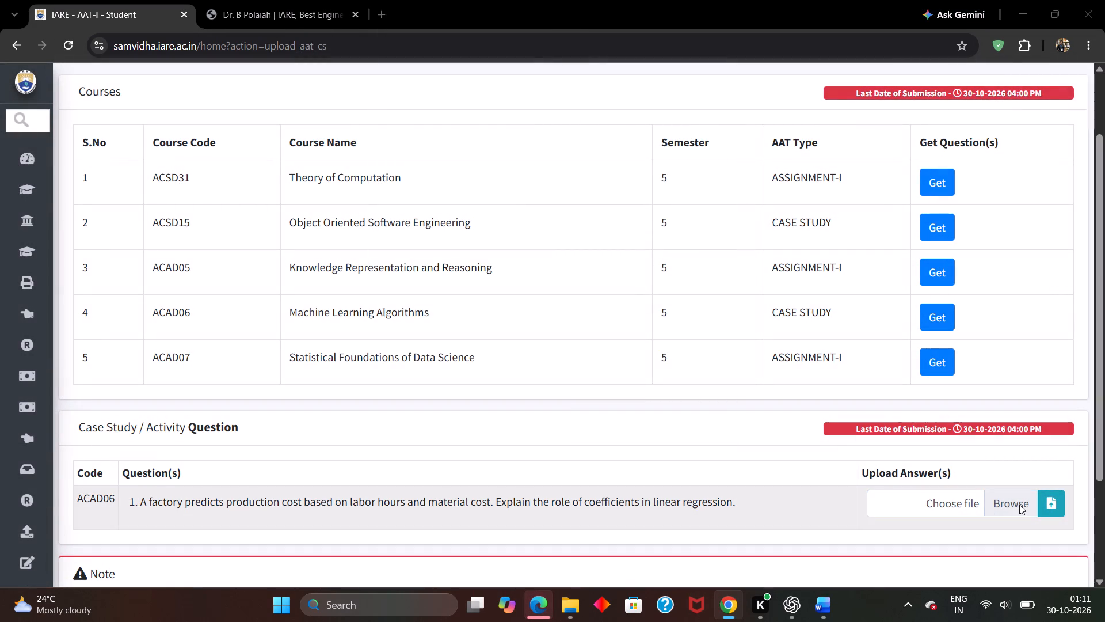
left_click(235, 119)
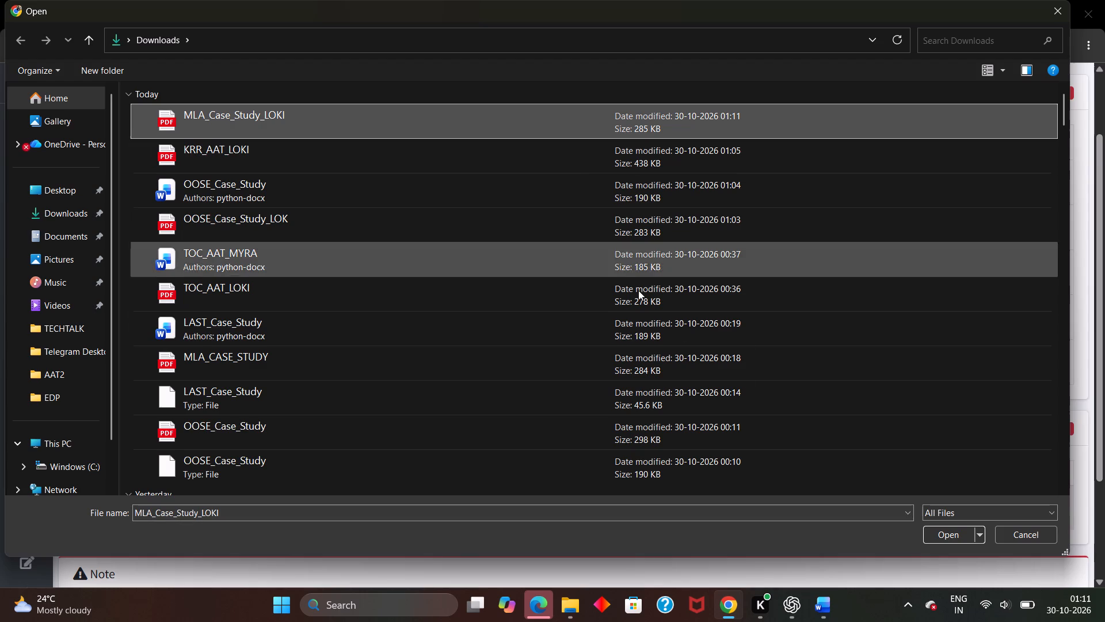
left_click(963, 537)
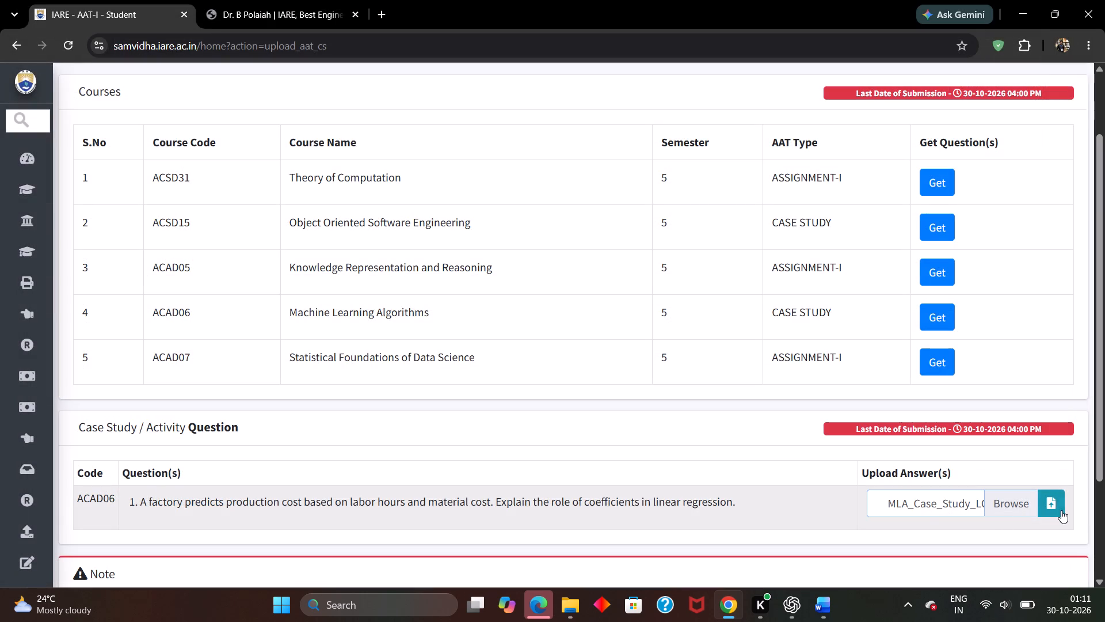
left_click(1061, 510)
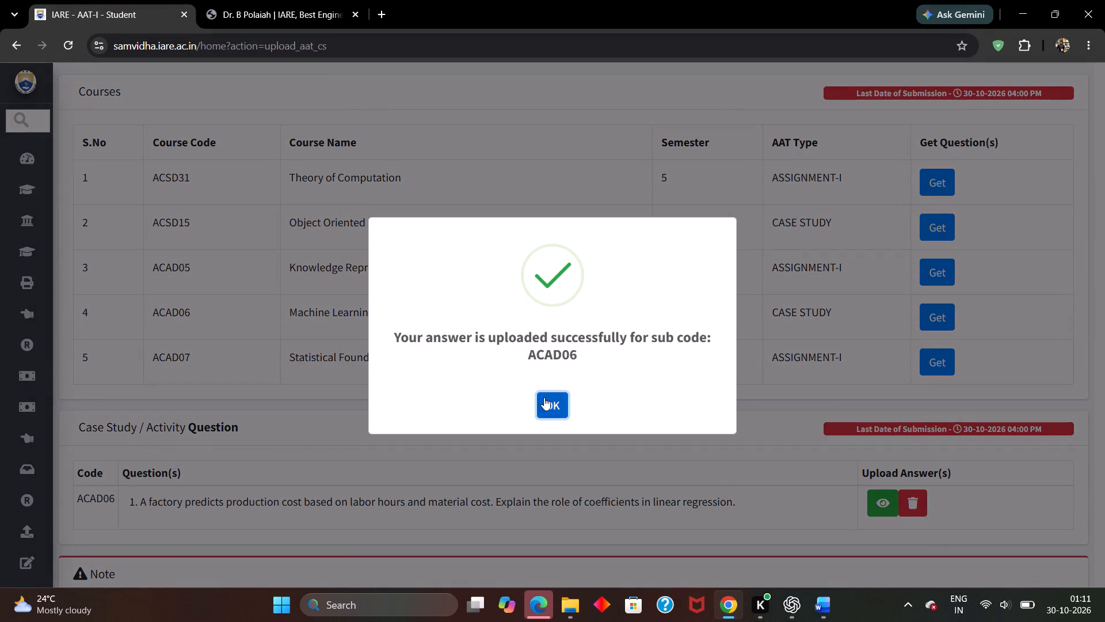
left_click(544, 397)
Get the assigned questions for ACAD07, Statistical Foundations of Data Science.
scroll(614, 313, "down", 5)
scroll(614, 306, "up", 2)
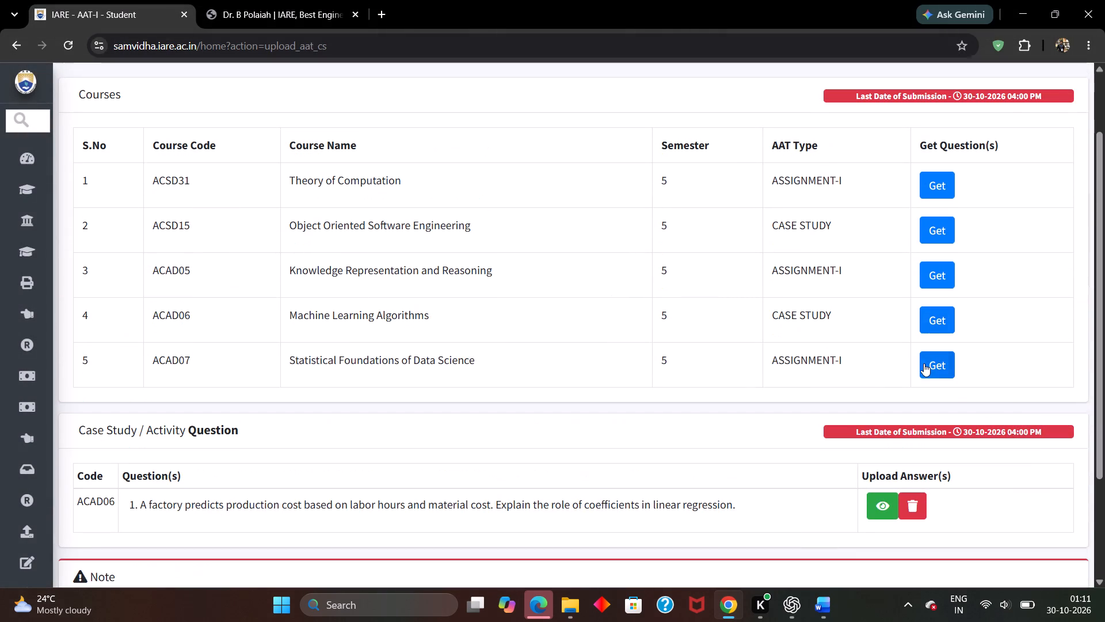
left_click(938, 365)
left_click(546, 412)
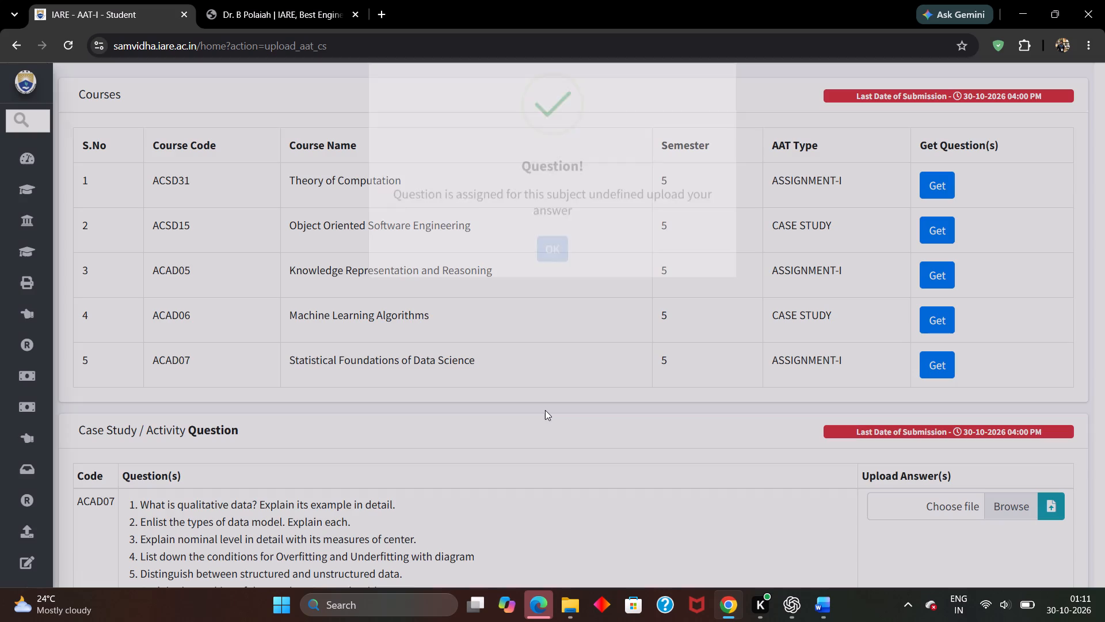
Switch to the Downloads folder in File Explorer and open the Data_Science_Questions_and_Detailed_Answers Word document.
key("alt+Tab")
key("alt+Tab")
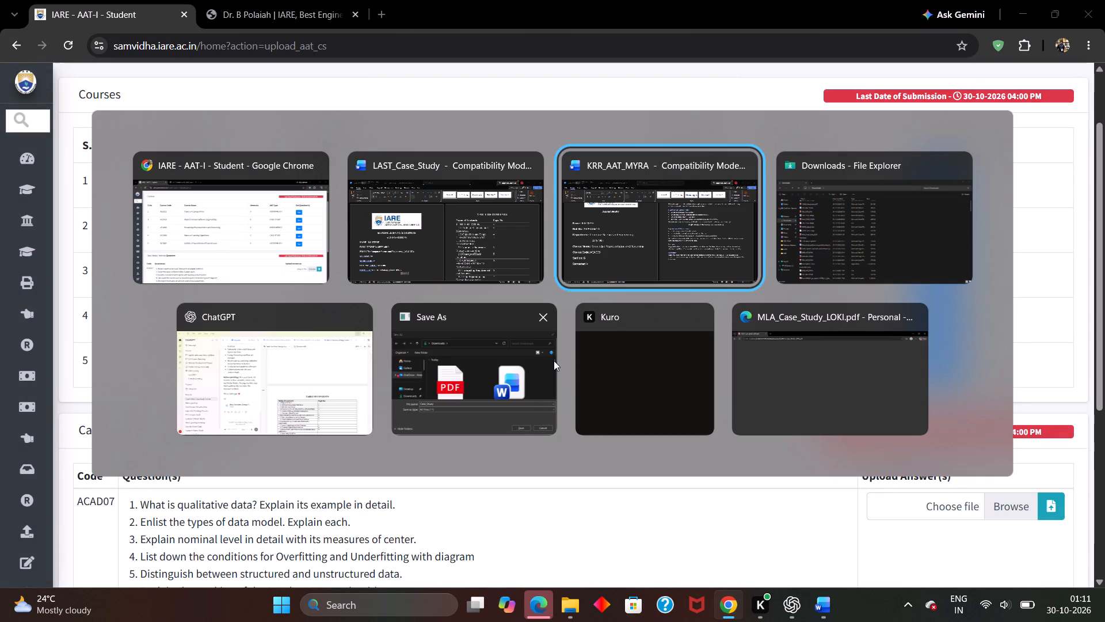
key("alt+Tab")
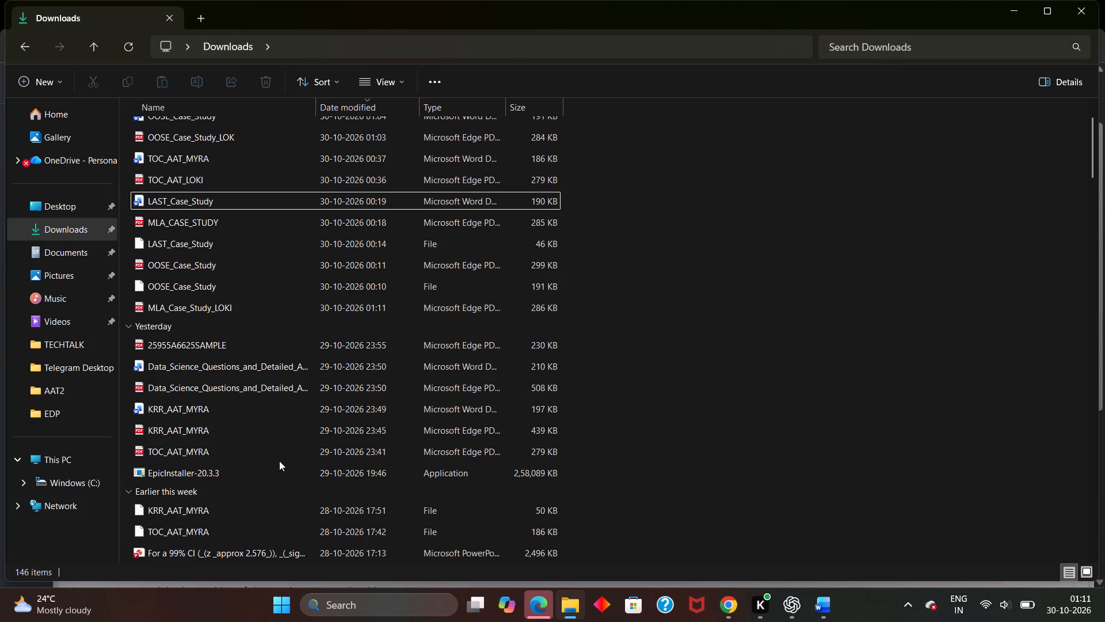
double_click(285, 372)
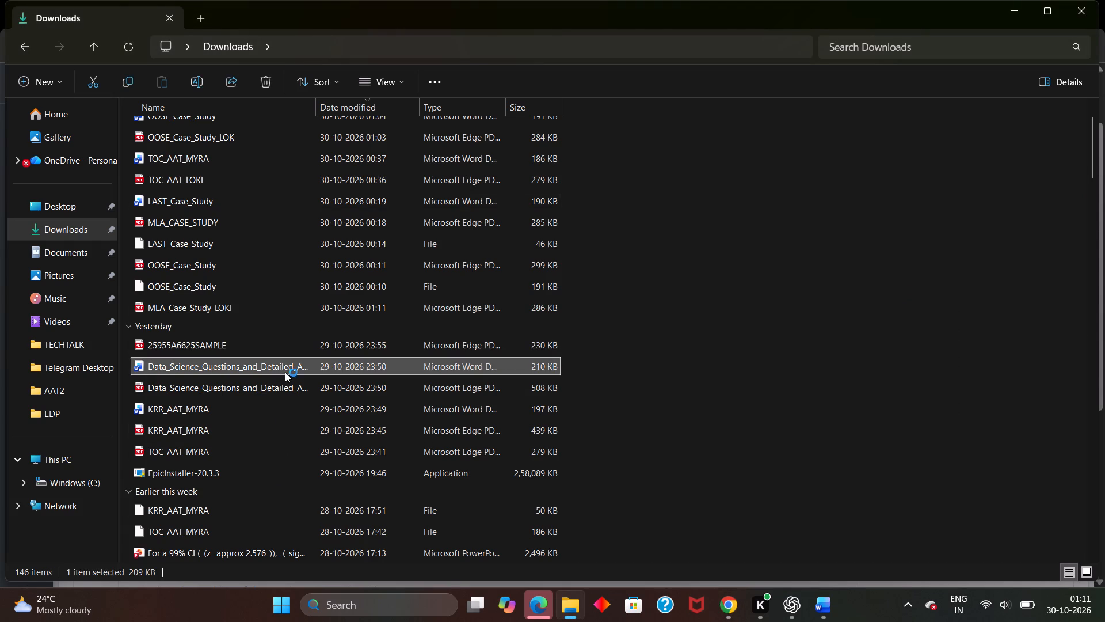
Replace the name on the data science assignment's cover page with the submitting student's name in capitals.
left_click_drag(214, 325, 149, 331)
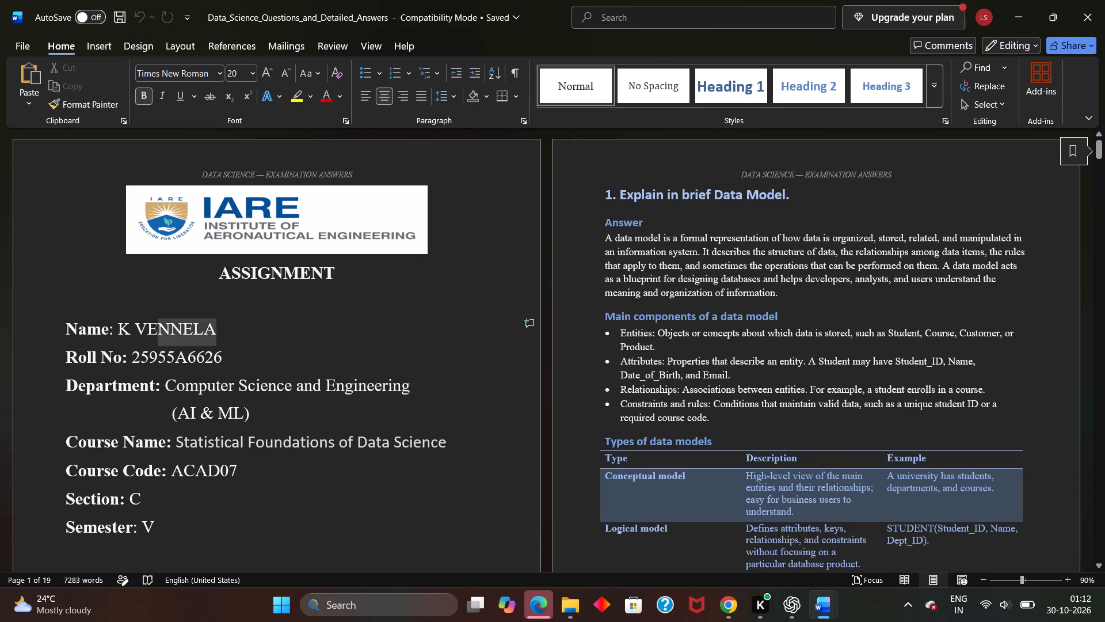
left_click_drag(149, 331, 121, 337)
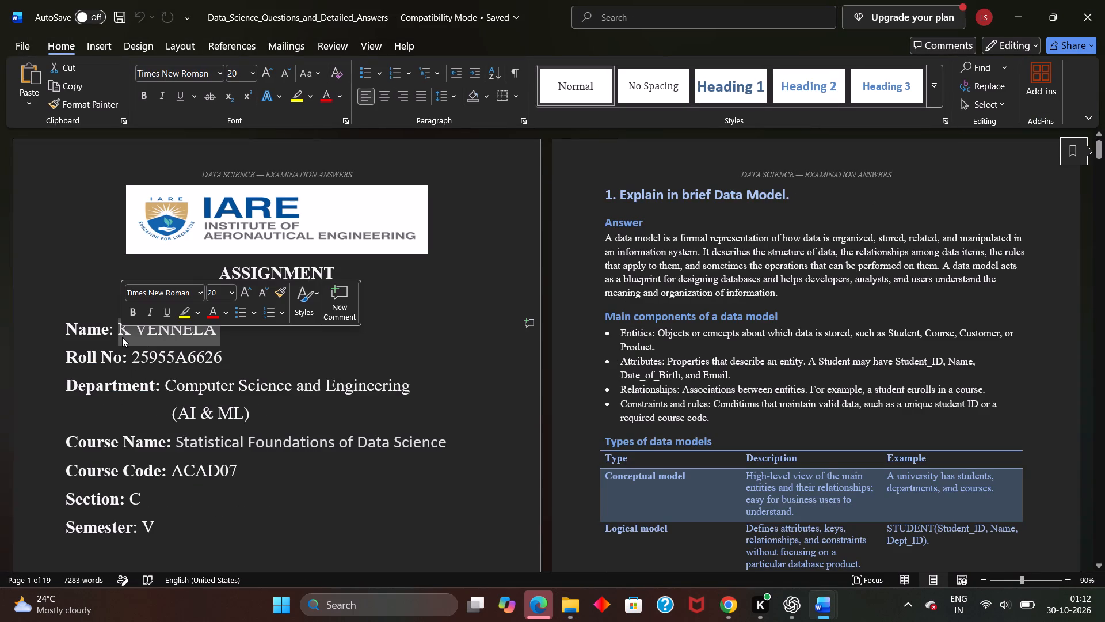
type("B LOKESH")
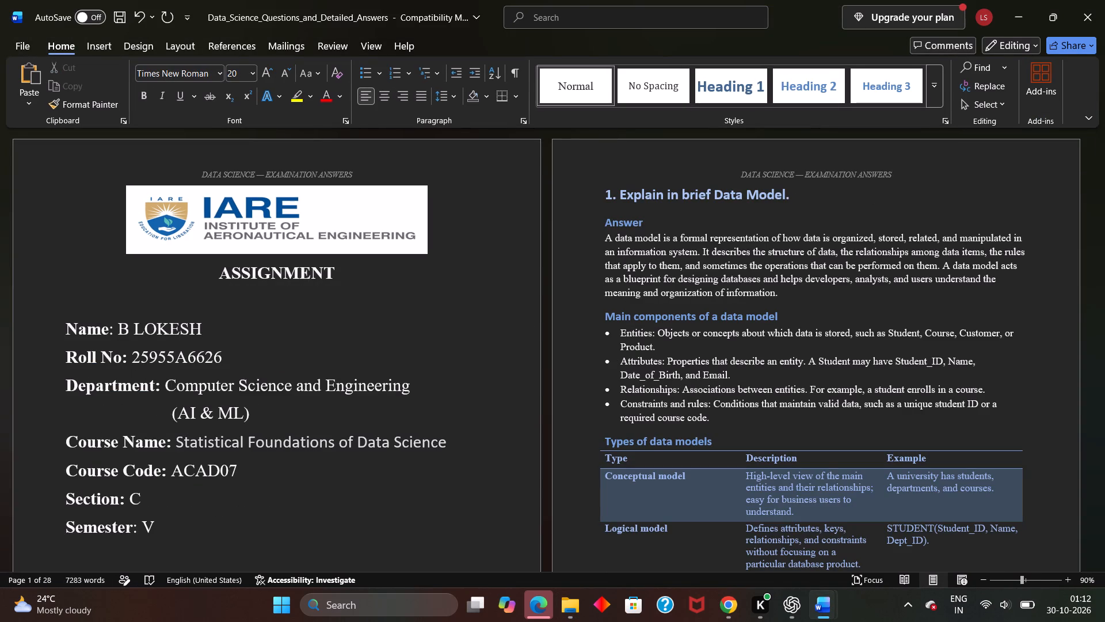
Change the last two digits of the roll number on the cover page to the submitting student's.
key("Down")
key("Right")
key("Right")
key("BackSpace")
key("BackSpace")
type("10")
Set the section on the cover page to B and save the document.
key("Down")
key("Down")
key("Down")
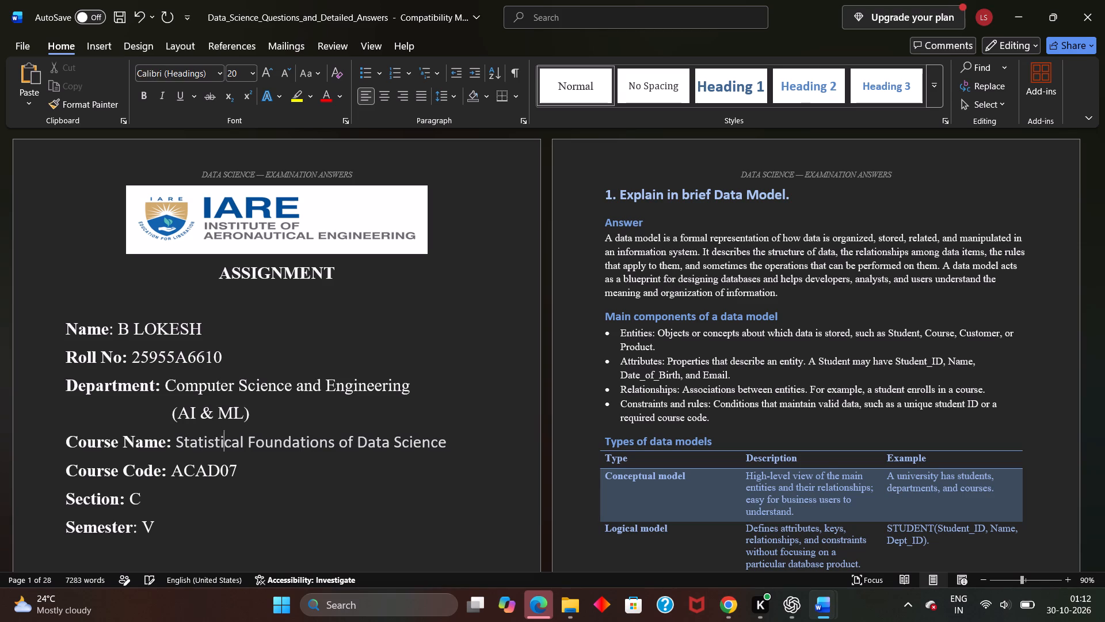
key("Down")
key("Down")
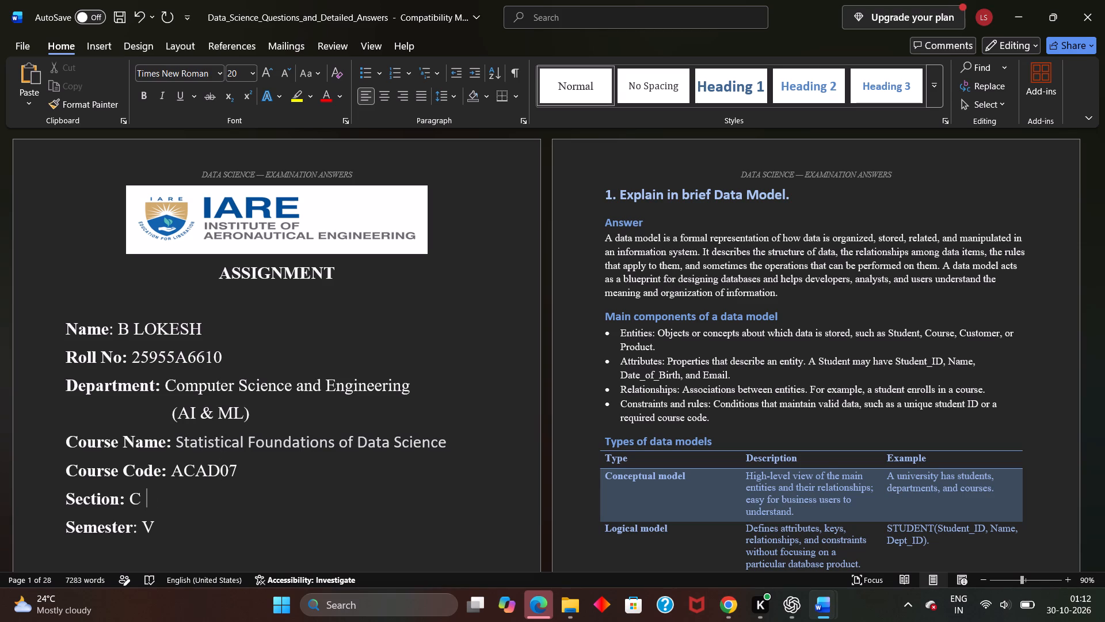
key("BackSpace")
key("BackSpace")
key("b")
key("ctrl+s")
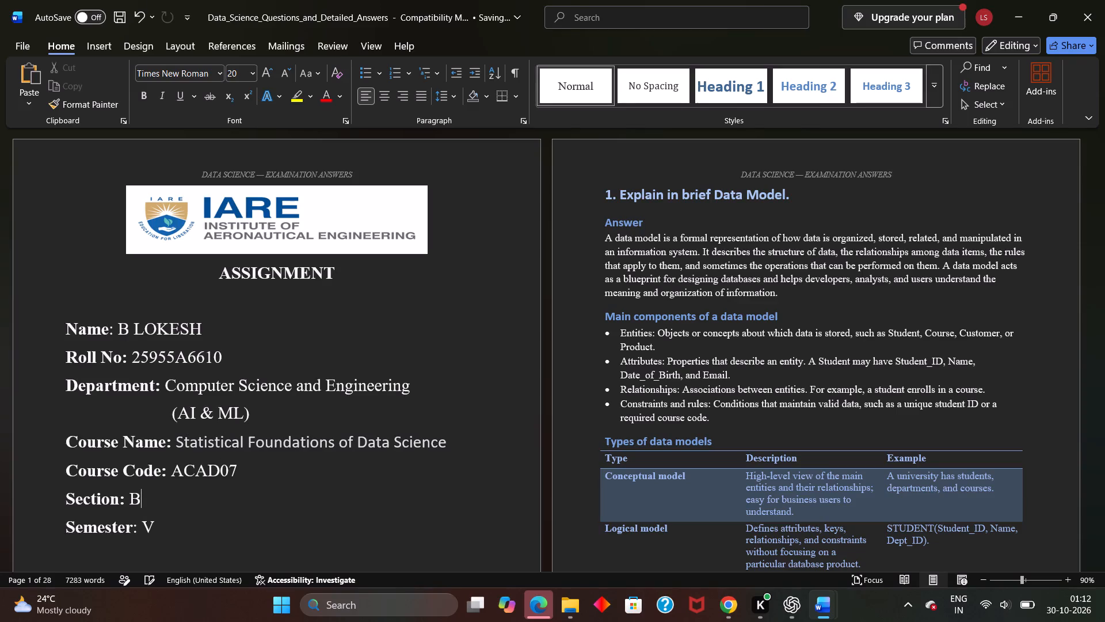
Save the data science assignment as a PDF named SFDSLOKII in the Downloads folder.
left_click(20, 47)
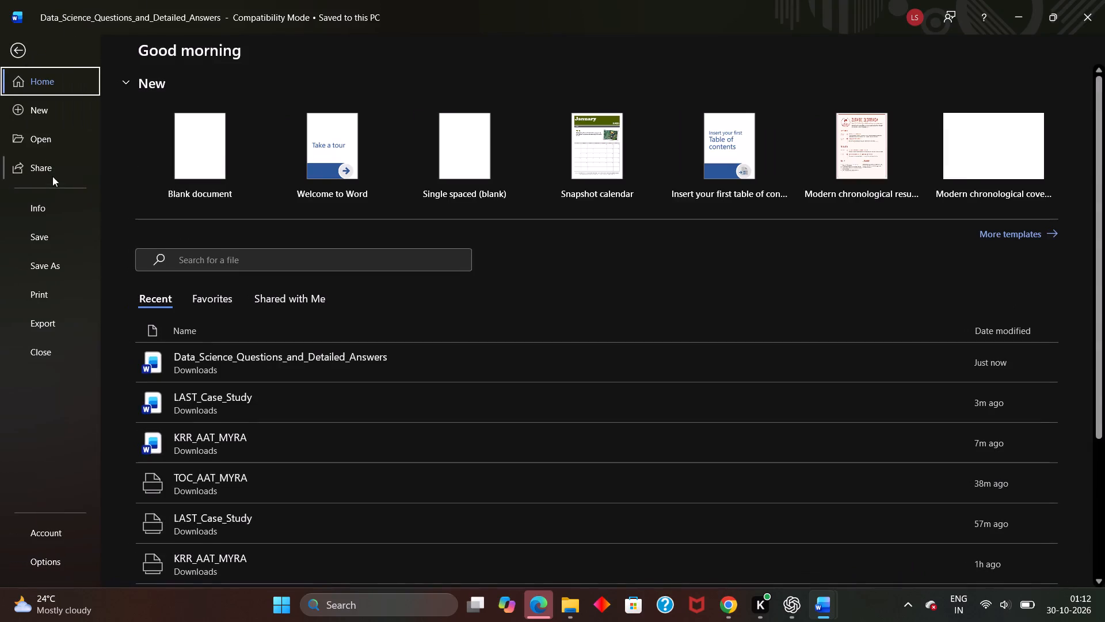
left_click(58, 262)
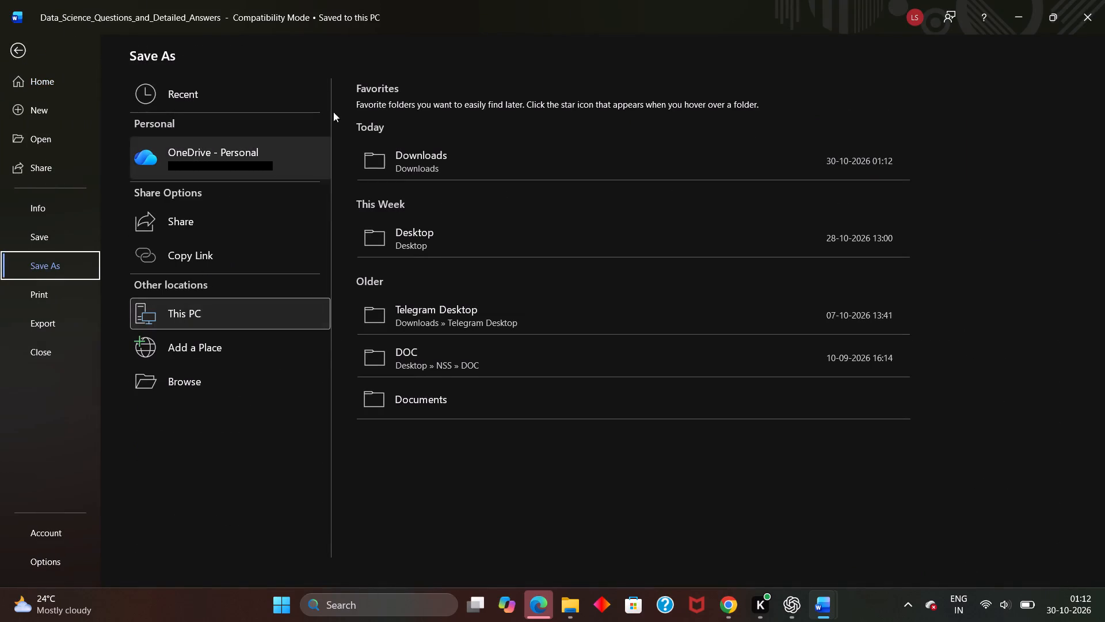
left_click(529, 175)
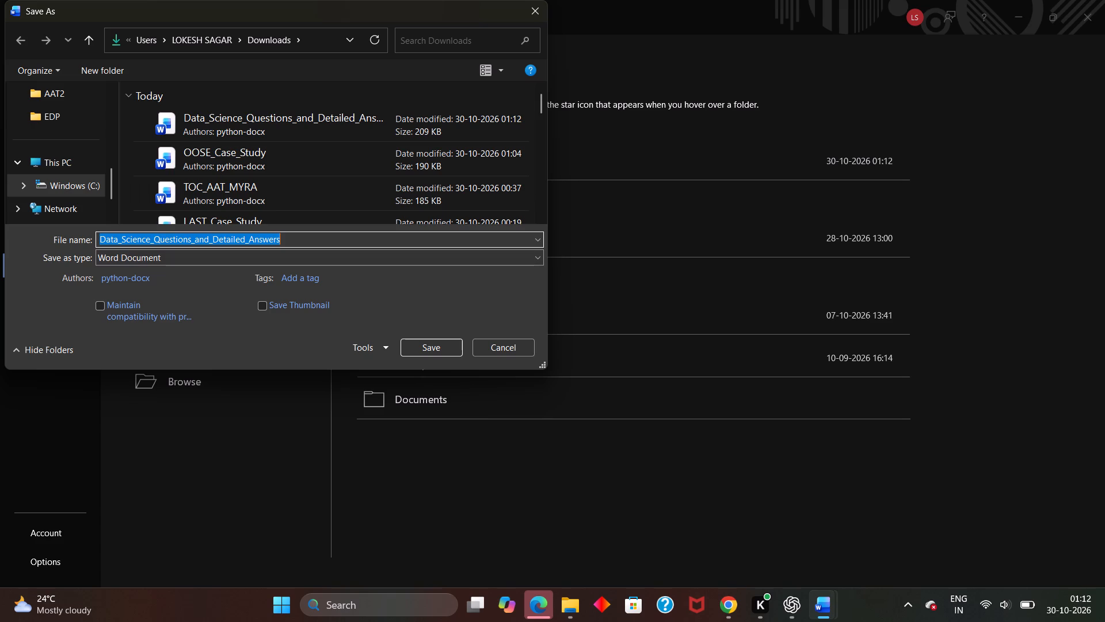
type("SFDS")
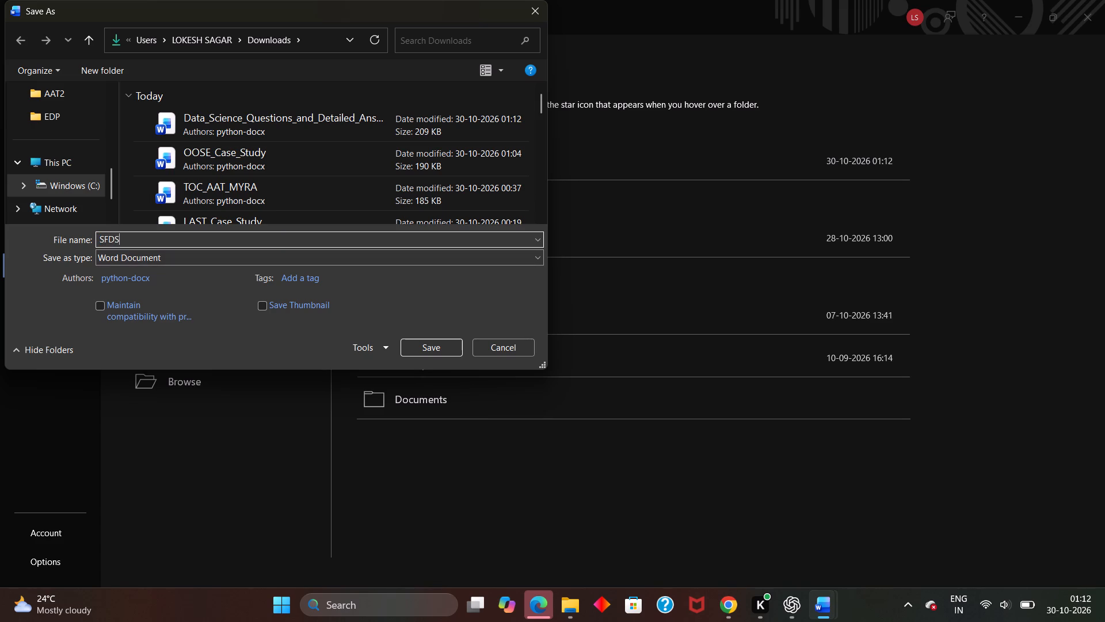
type("LOKII")
key("Tab")
key("Down")
key("Down")
key("Down")
key("Down")
key("Down")
key("Down")
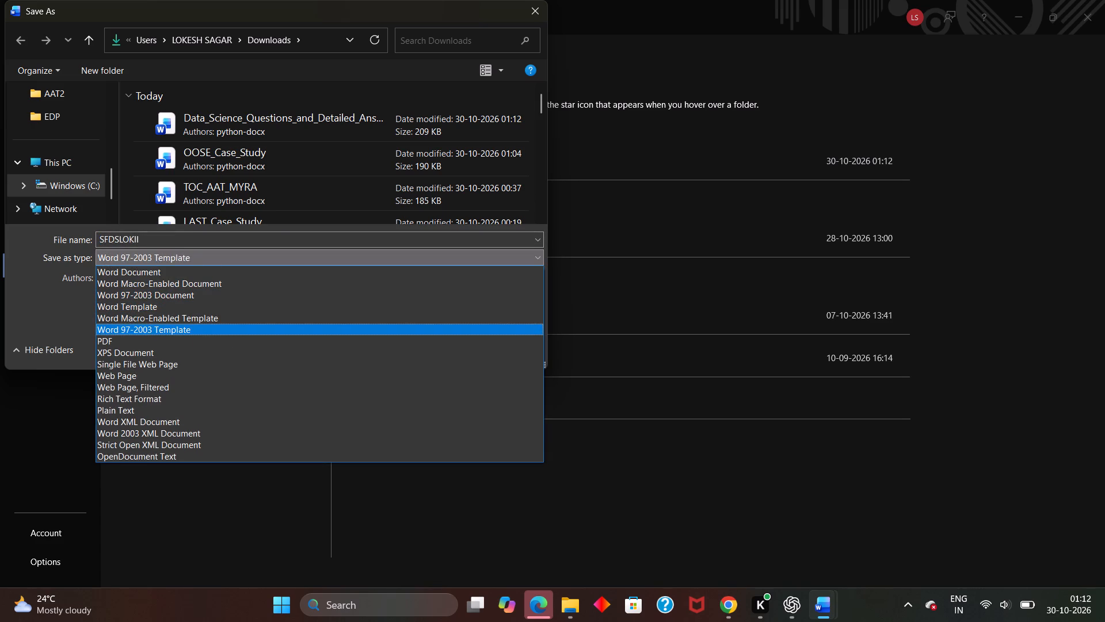
key("Down")
key("Return")
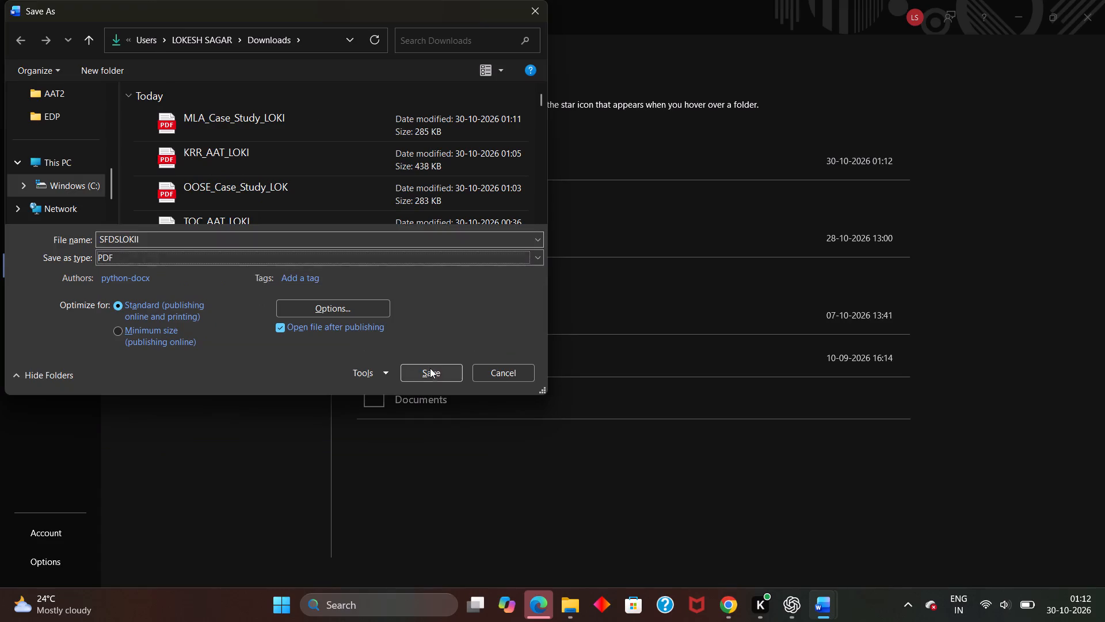
left_click(430, 368)
Return to the IARE portal in Chrome and get the questions for Statistical Foundations of Data Science (ACAD07).
left_click(1019, 24)
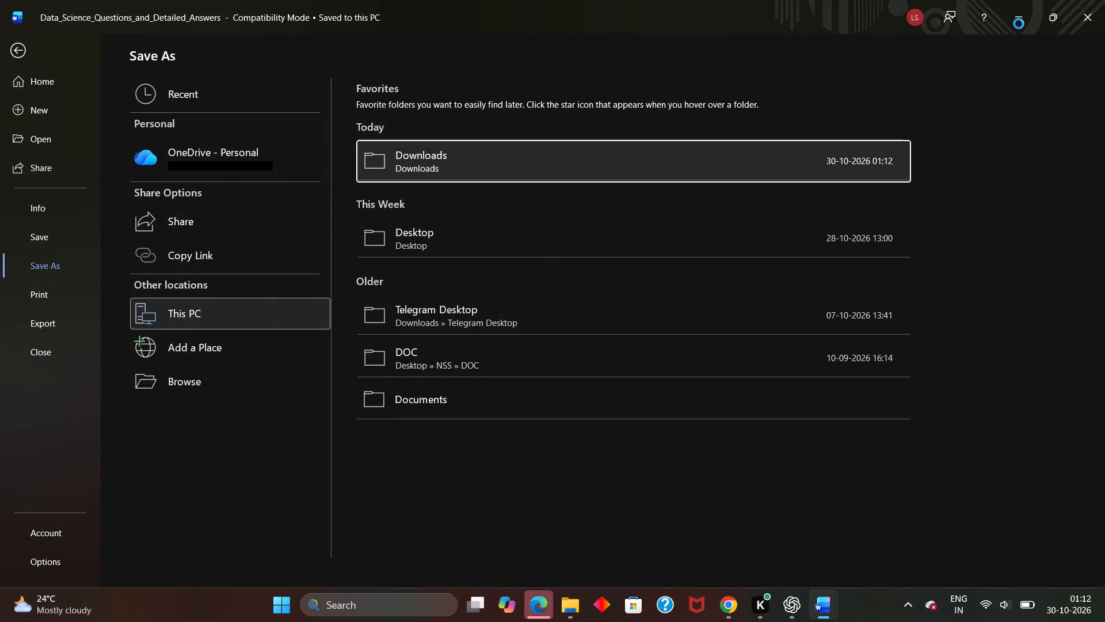
left_click(1030, 12)
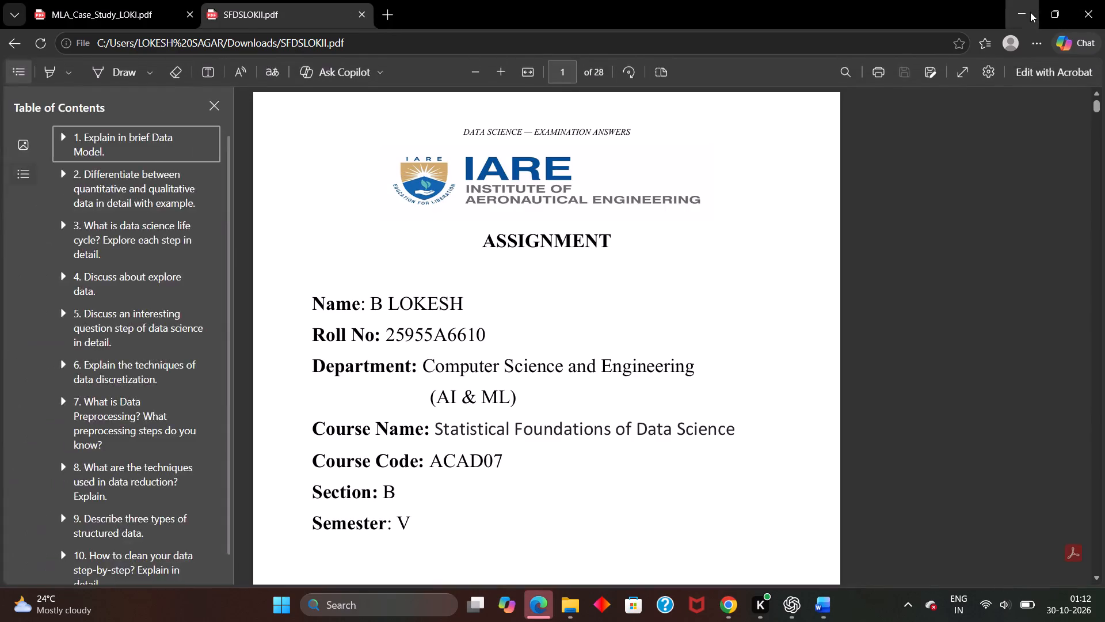
left_click(1031, 12)
left_click(1013, 9)
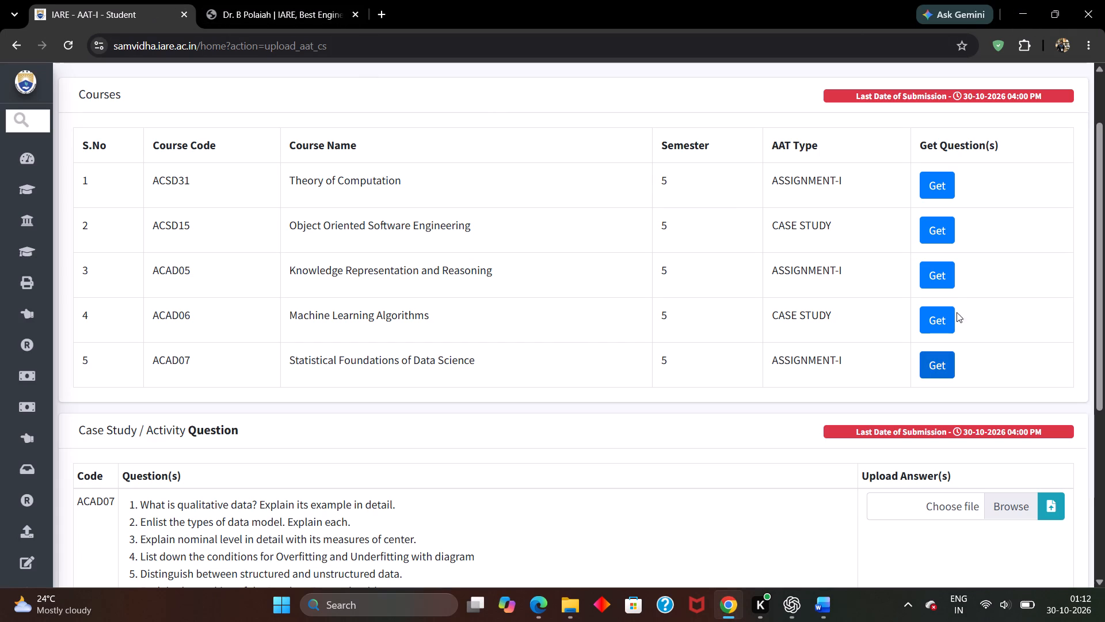
left_click(936, 370)
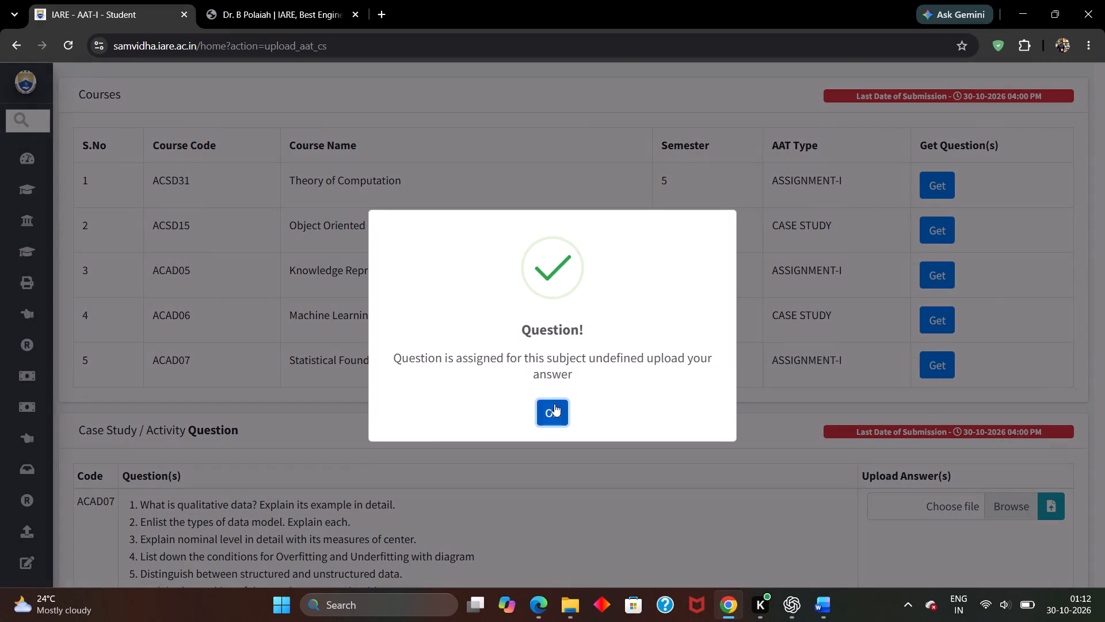
left_click(554, 404)
Upload the SFDSLOKII PDF from Downloads as the answer for ACAD07.
left_click(1022, 508)
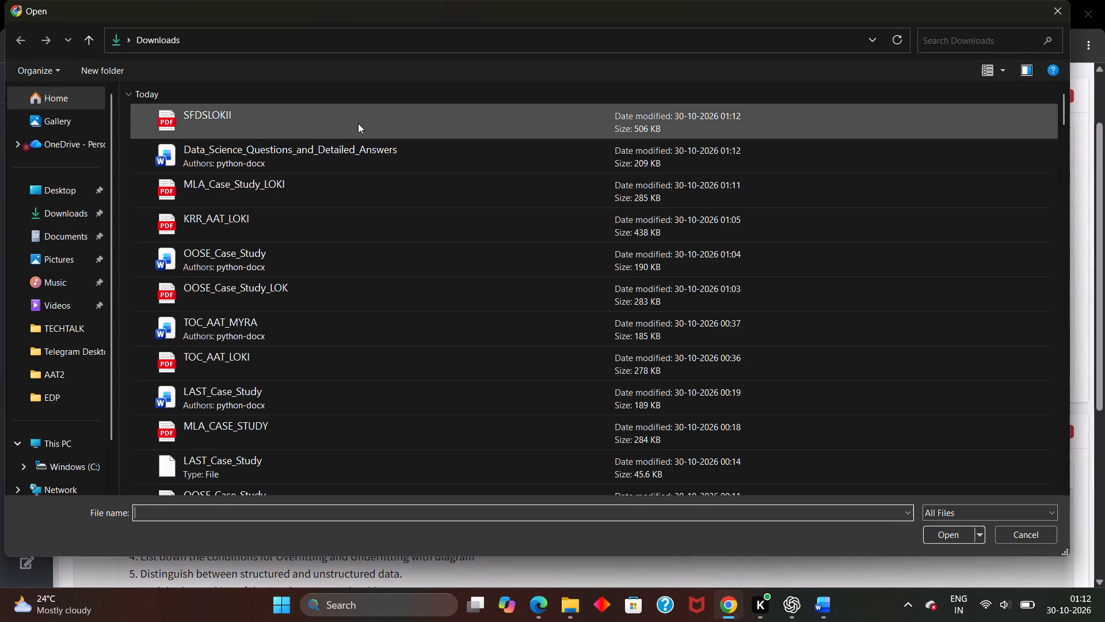
left_click(363, 127)
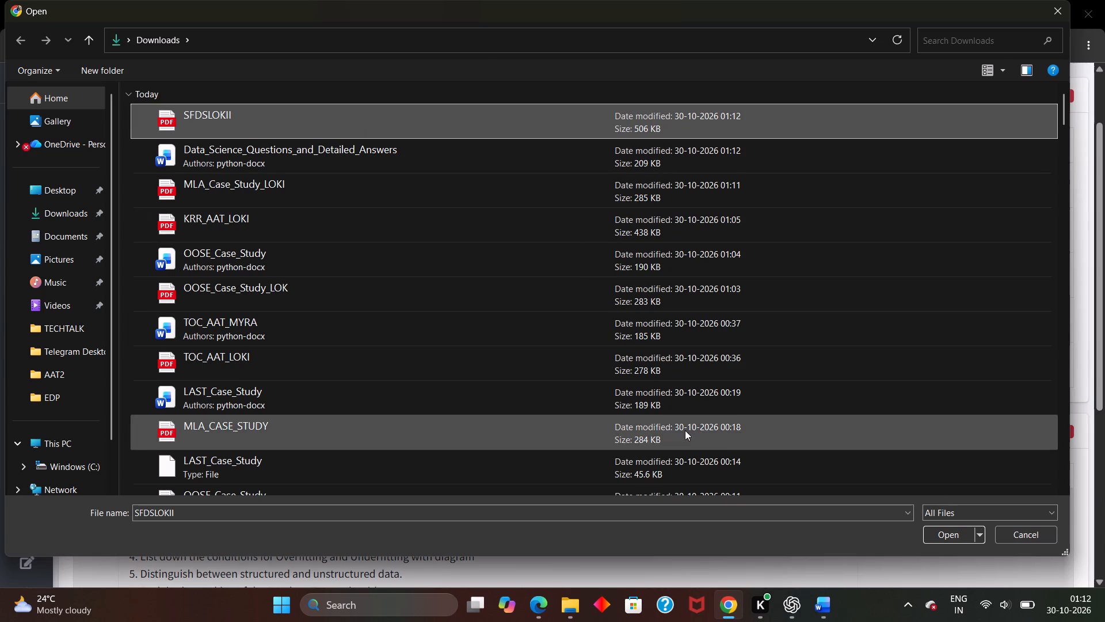
left_click(941, 531)
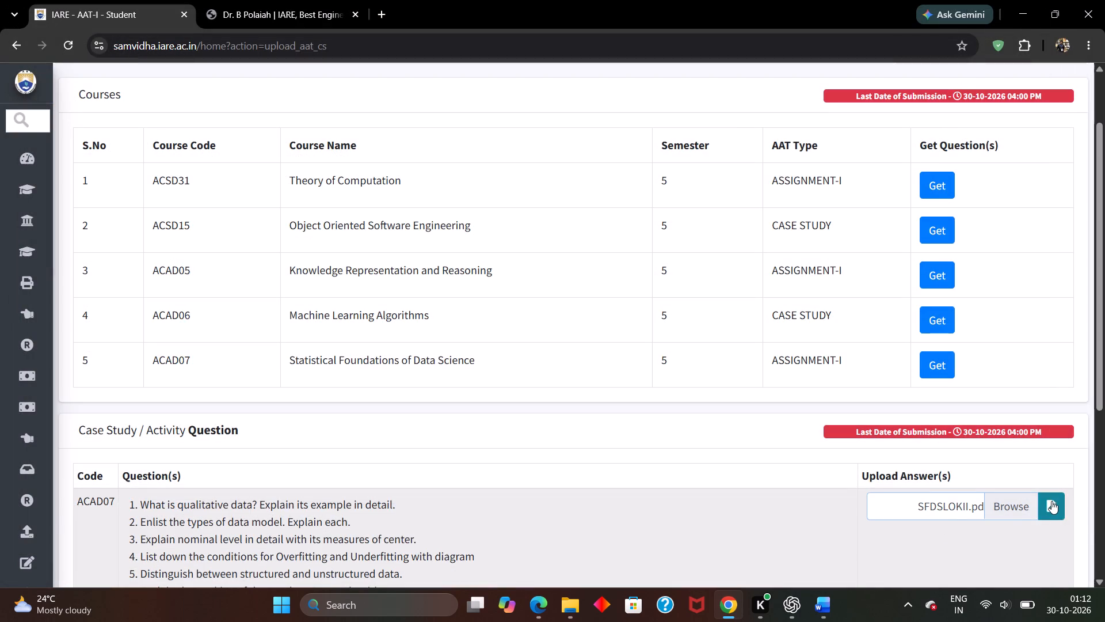
left_click(1038, 501)
left_click(1045, 501)
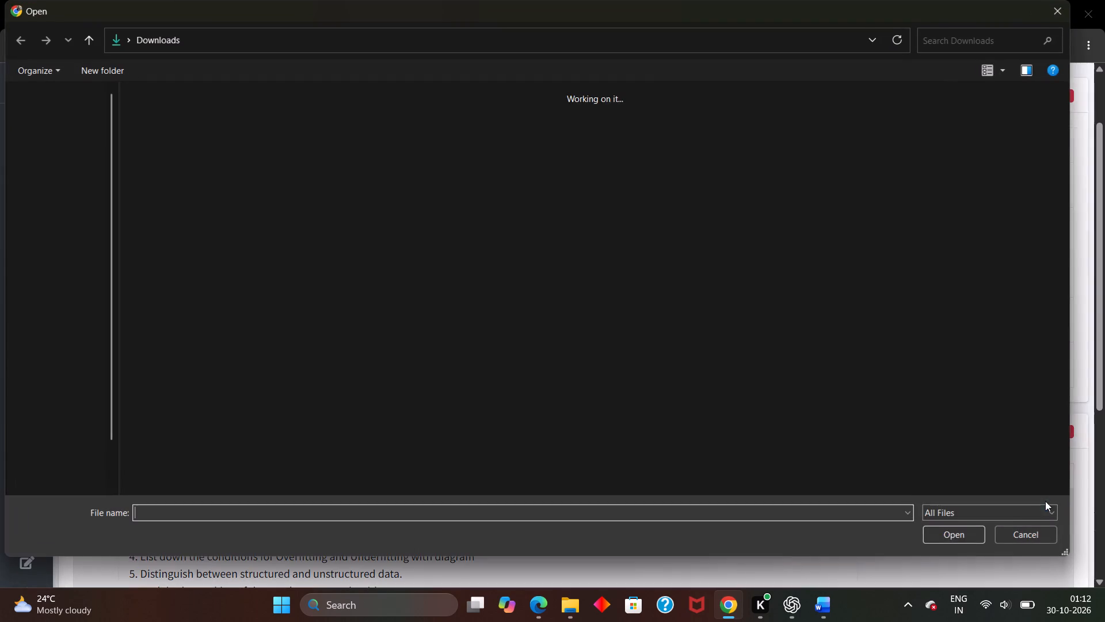
left_click(1016, 536)
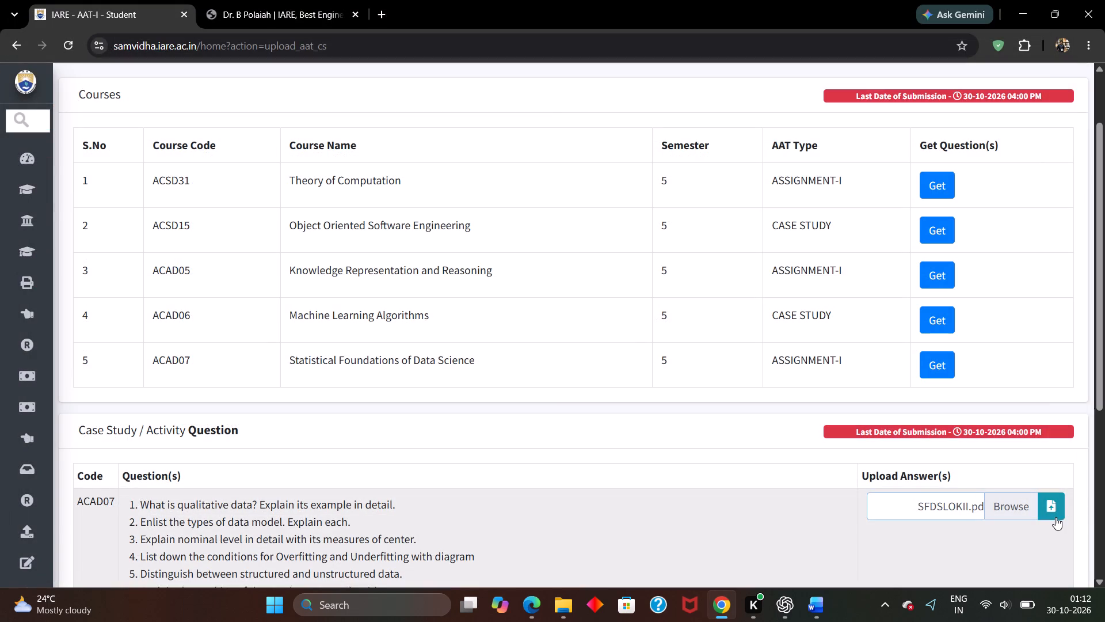
left_click(1056, 517)
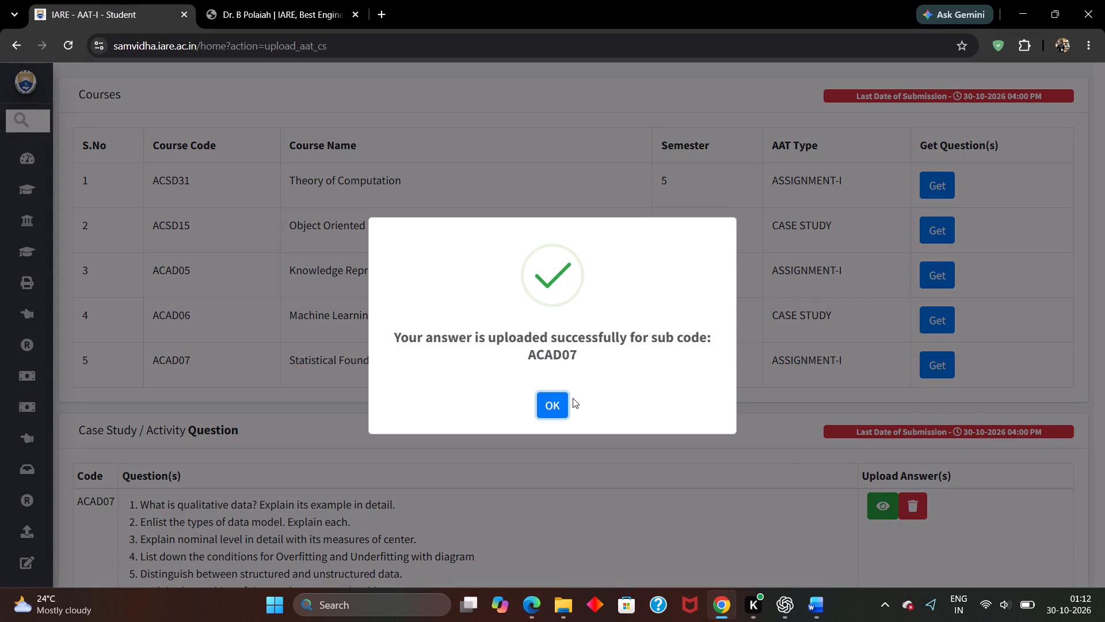
left_click(564, 404)
Look over the ACAD07 entry on the AAT-I page, then go back to the portal's dashboard.
scroll(633, 408, "down", 7)
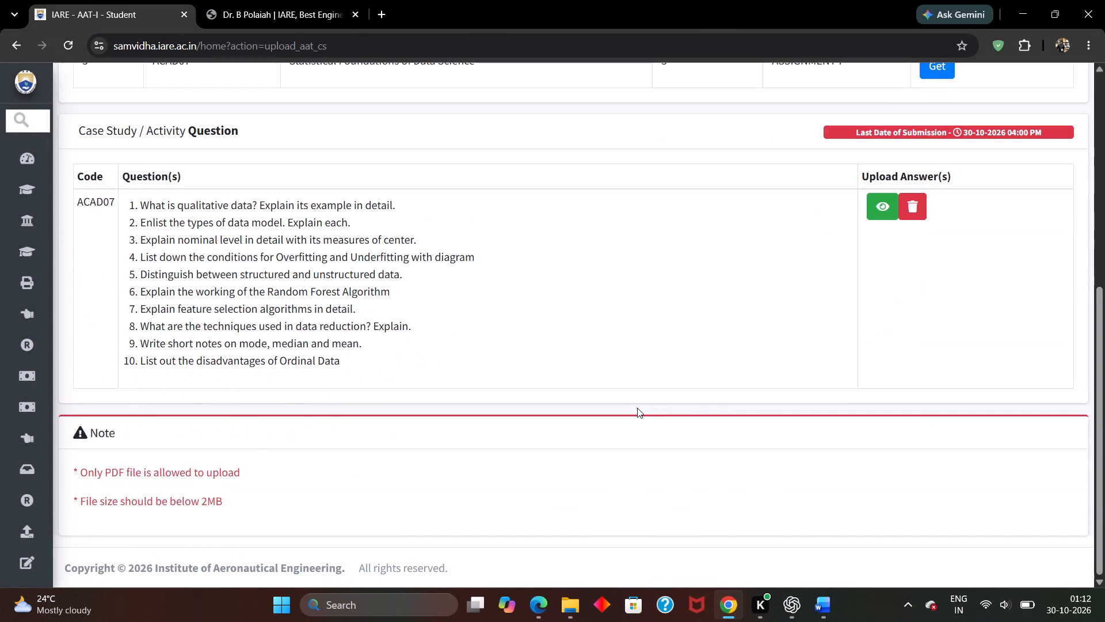
scroll(637, 408, "up", 7)
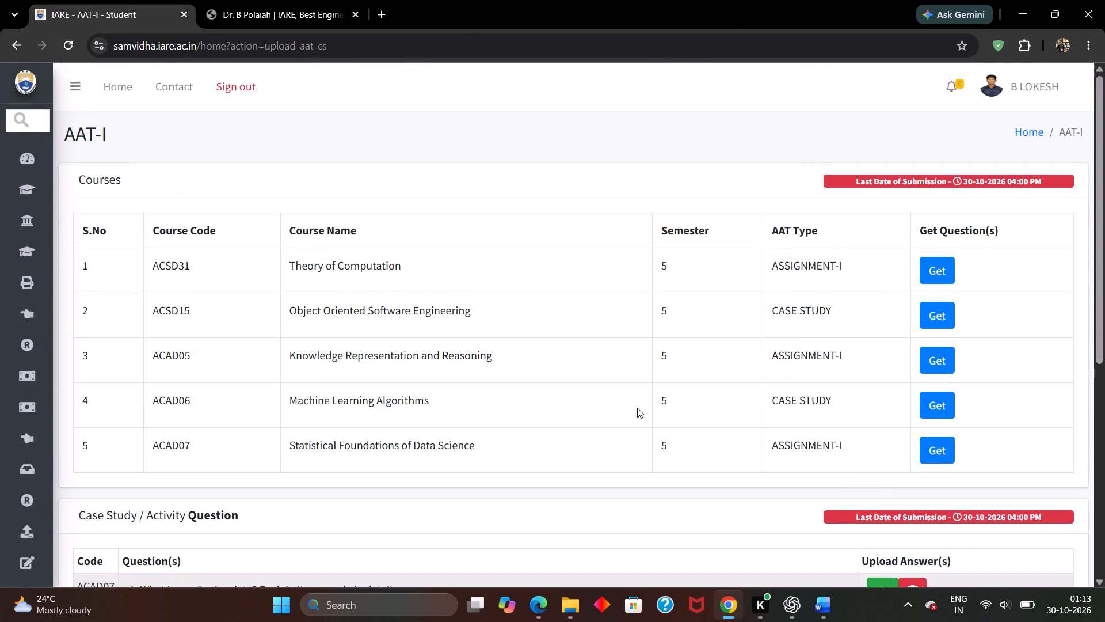
scroll(746, 405, "up", 5)
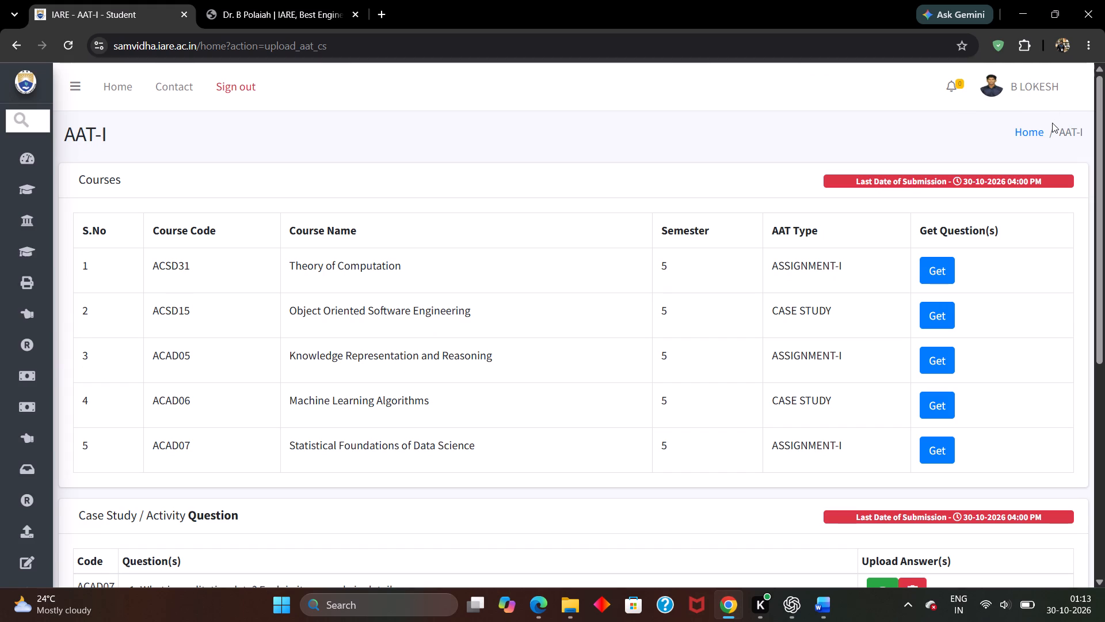
left_click(1035, 133)
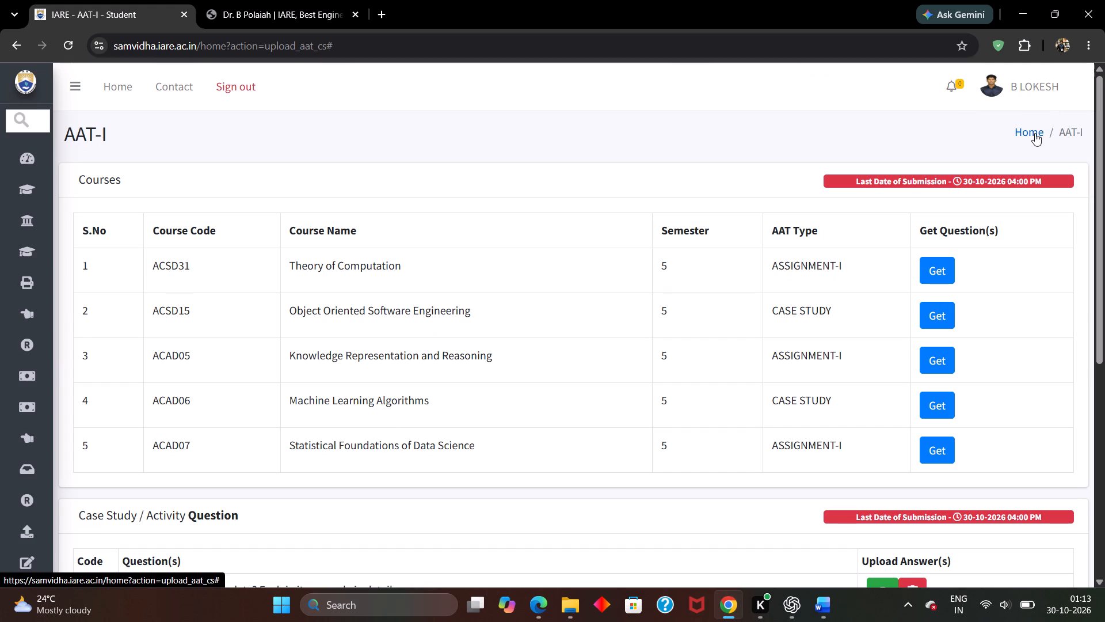
left_click(1035, 133)
left_click(121, 82)
scroll(285, 215, "up", 4)
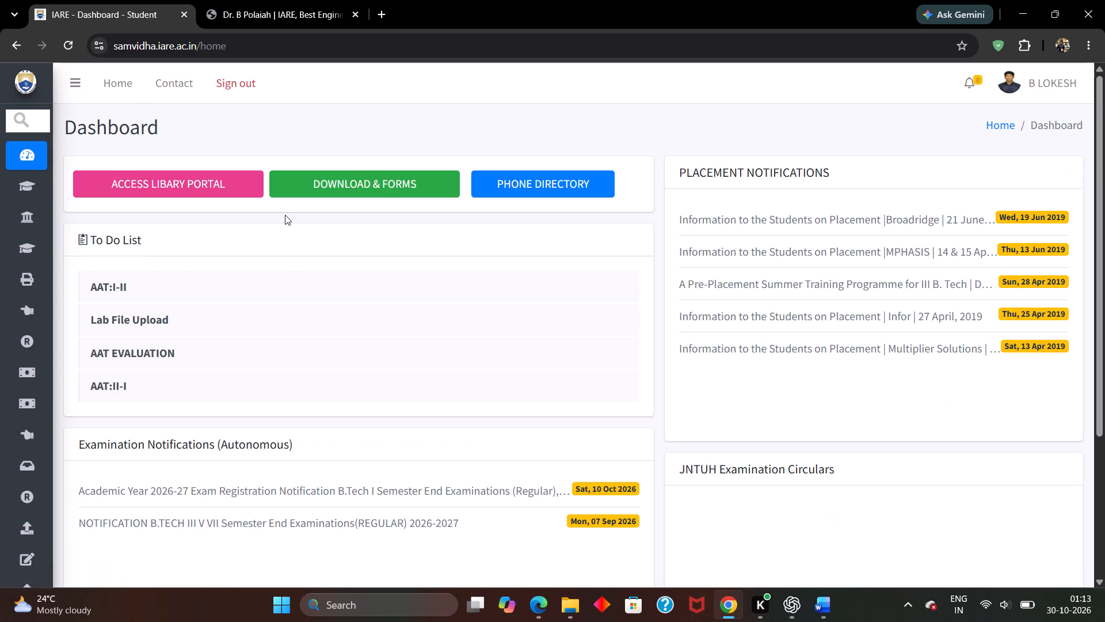
Open the Continuous Internal Assessment (CIA) marks page and review the theory and laboratory marks for semesters 5 and 4.
left_click(272, 323)
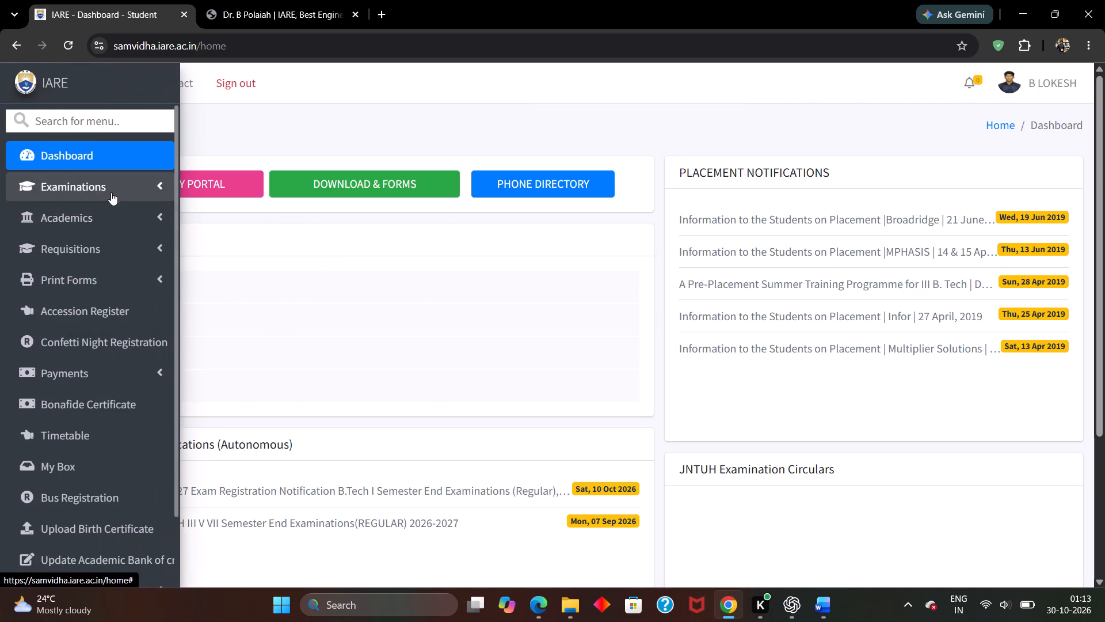
left_click(111, 187)
left_click(110, 208)
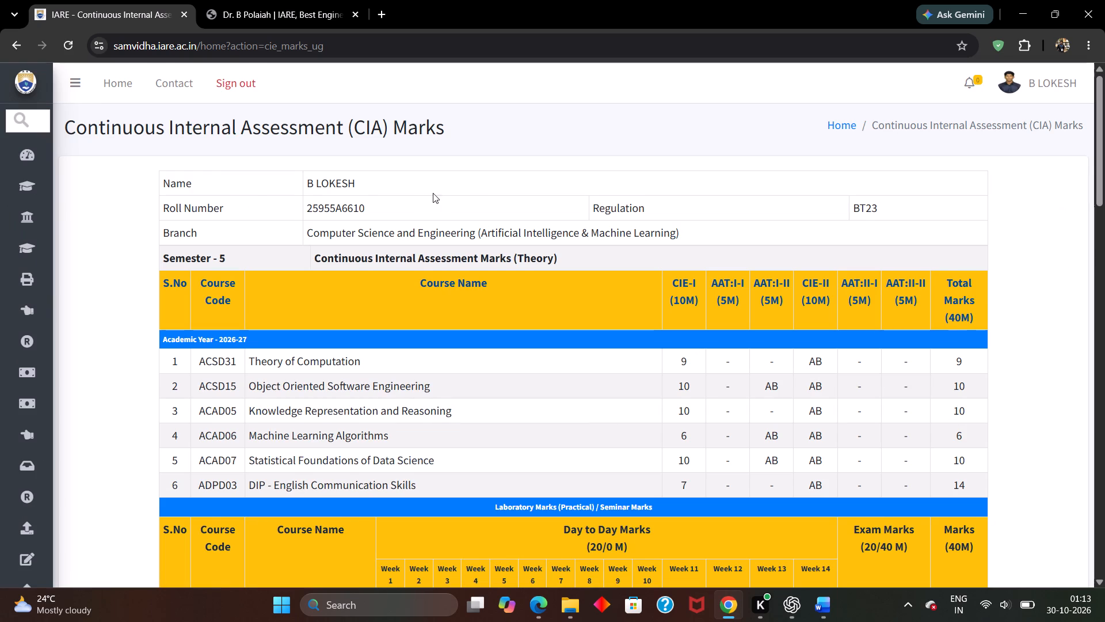
scroll(436, 192, "down", 6)
scroll(436, 192, "up", 5)
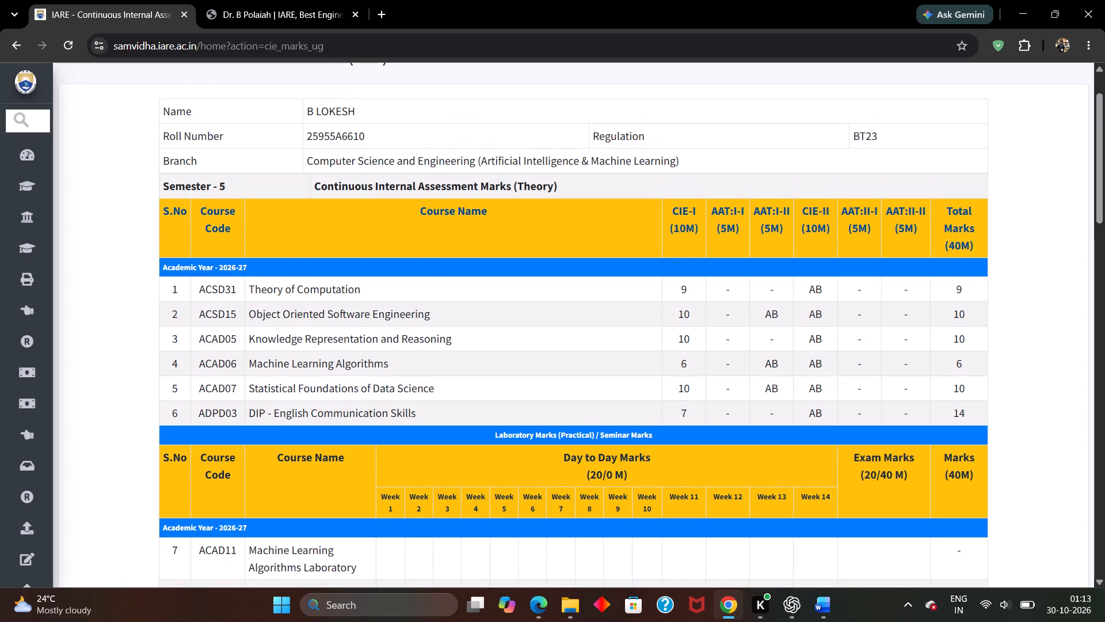
scroll(676, 334, "down", 3)
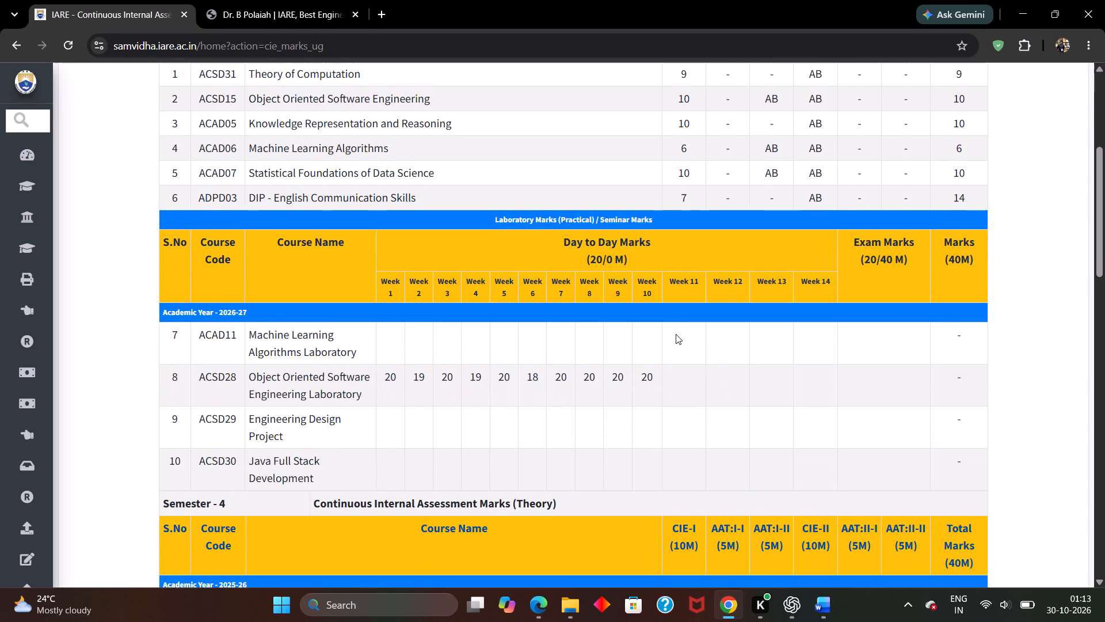
scroll(676, 334, "down", 1)
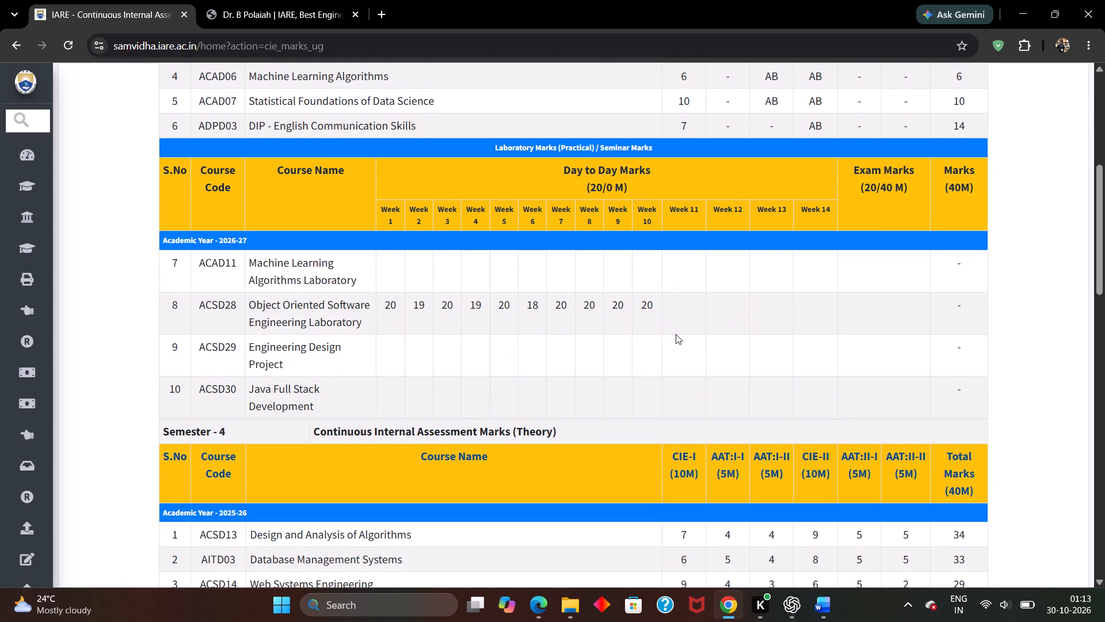
scroll(676, 334, "down", 5)
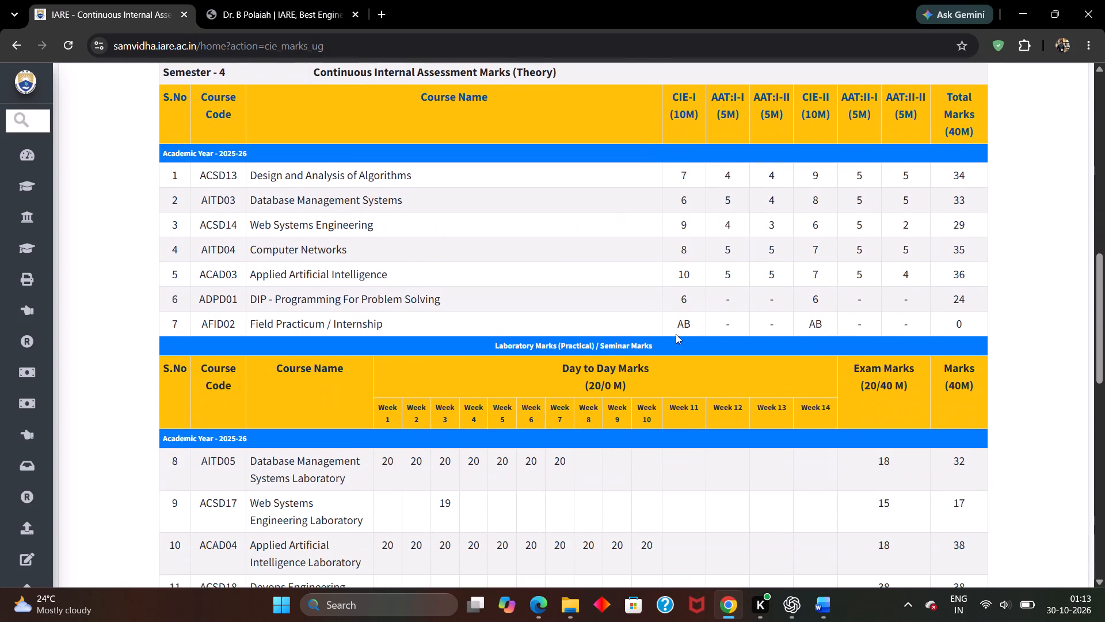
scroll(676, 334, "up", 10)
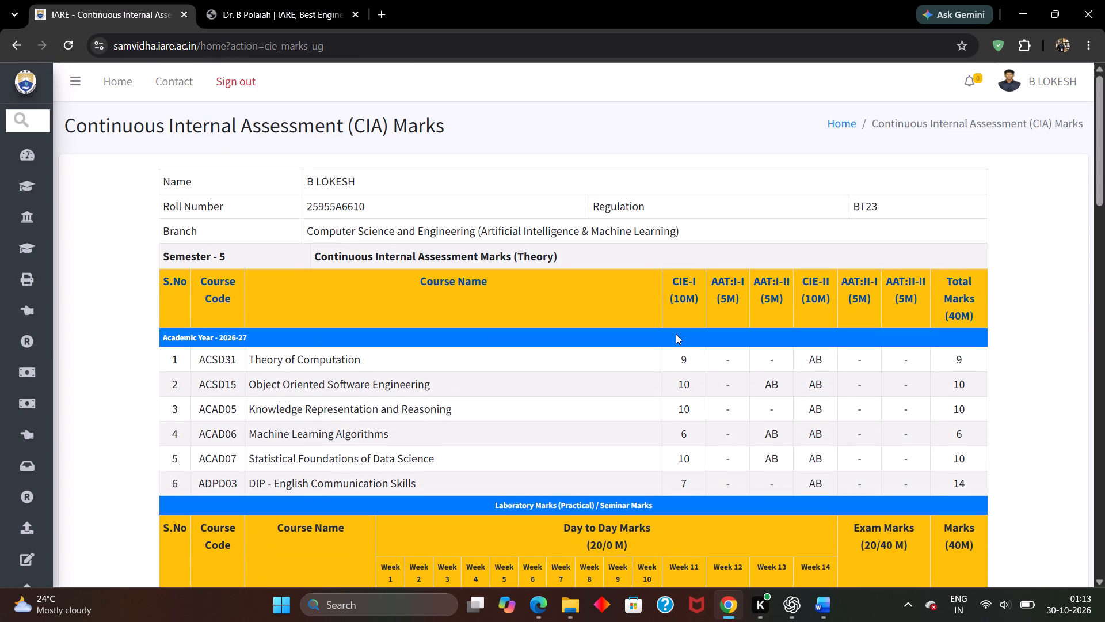
scroll(676, 334, "up", 7)
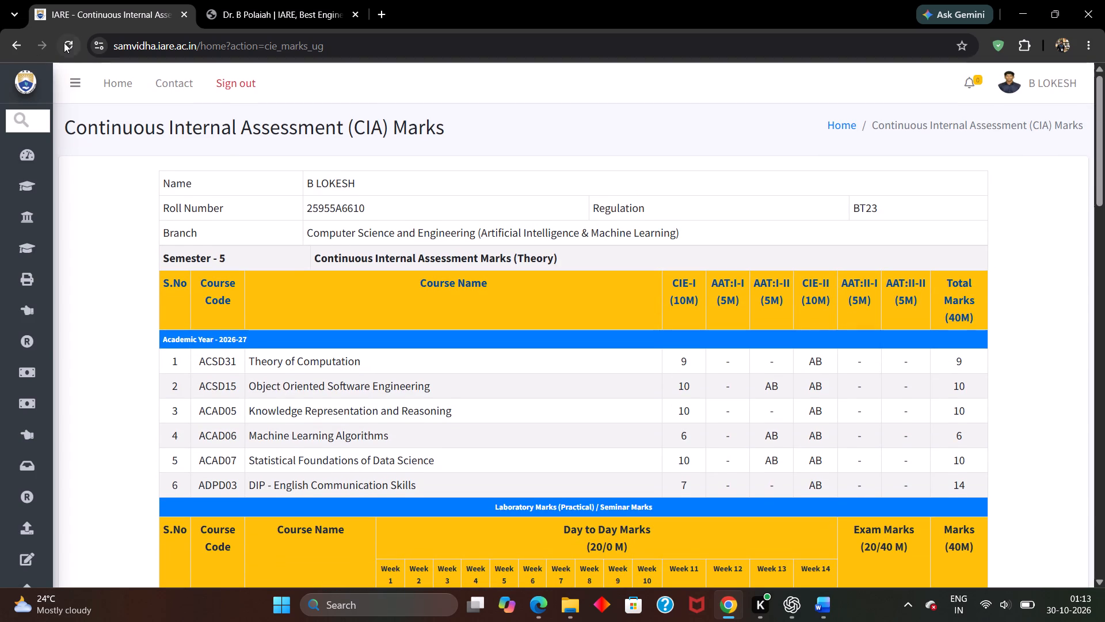
Reload the Continuous Internal Assessment (CIA) marks page.
triple_click(64, 43)
triple_click(64, 43)
left_click(64, 43)
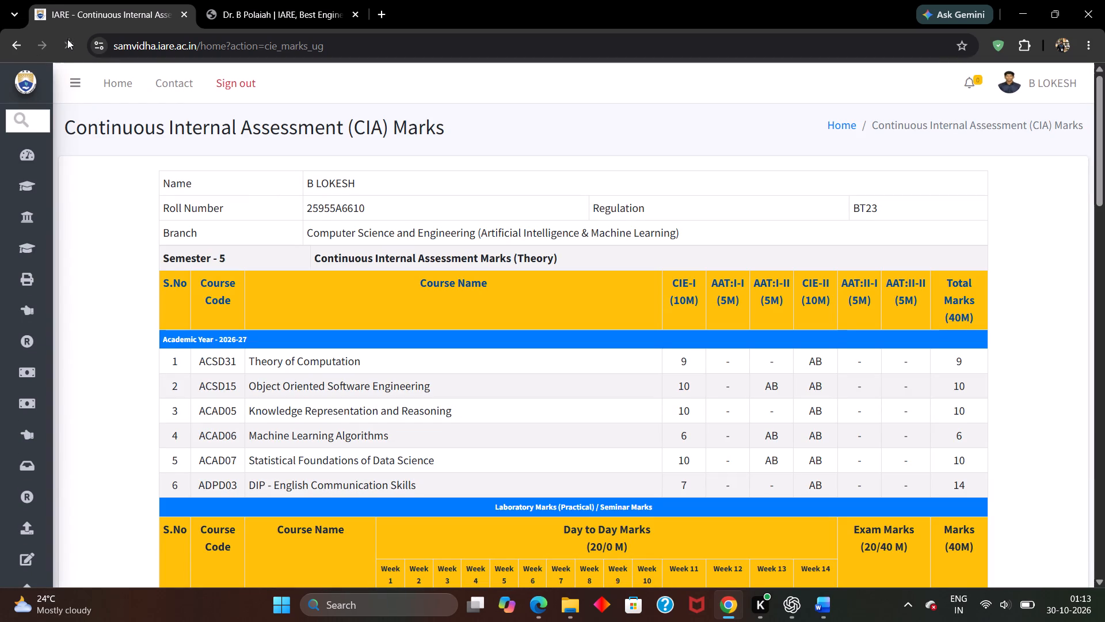
Close both open browser tabs, the KRR_AAT_MYRA document and the ChatGPT window to clear the desktop.
left_click(187, 15)
left_click(187, 15)
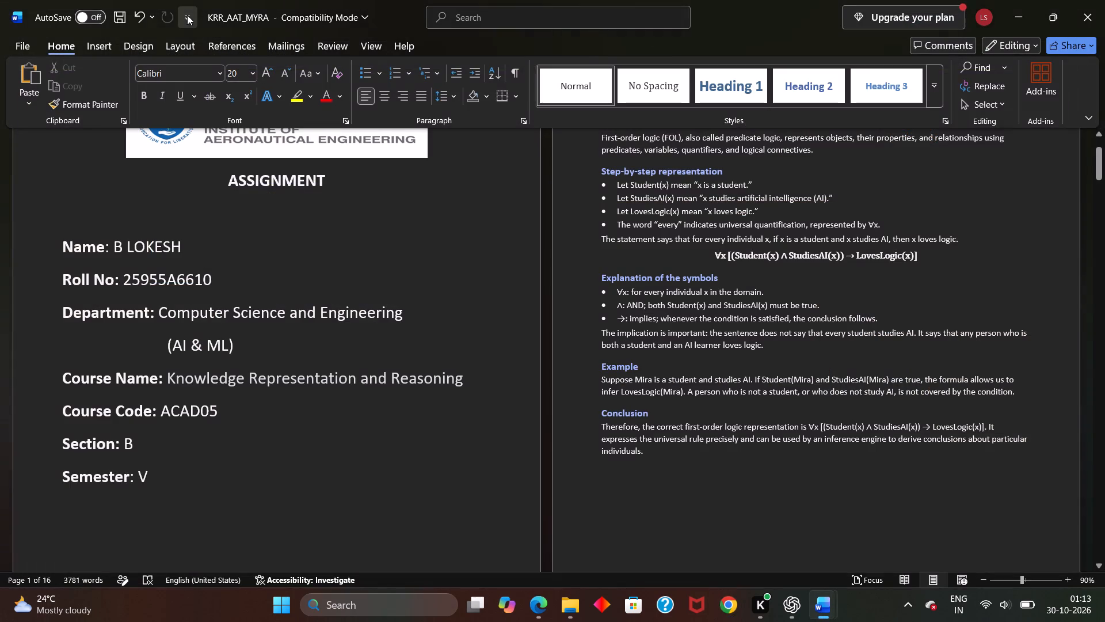
left_click(1099, 2)
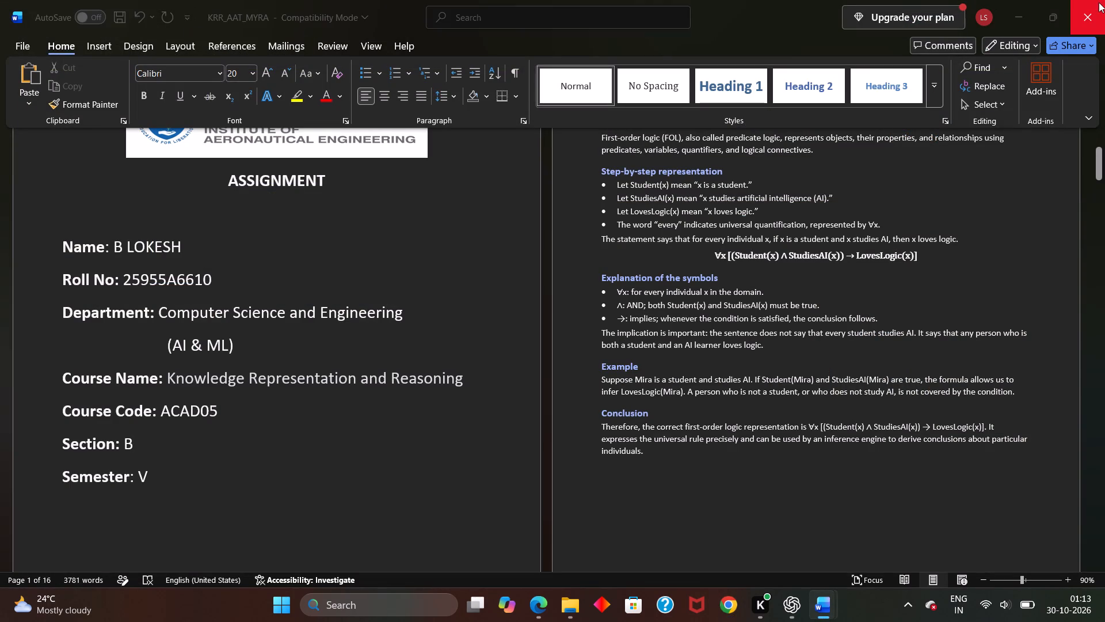
left_click(531, 408)
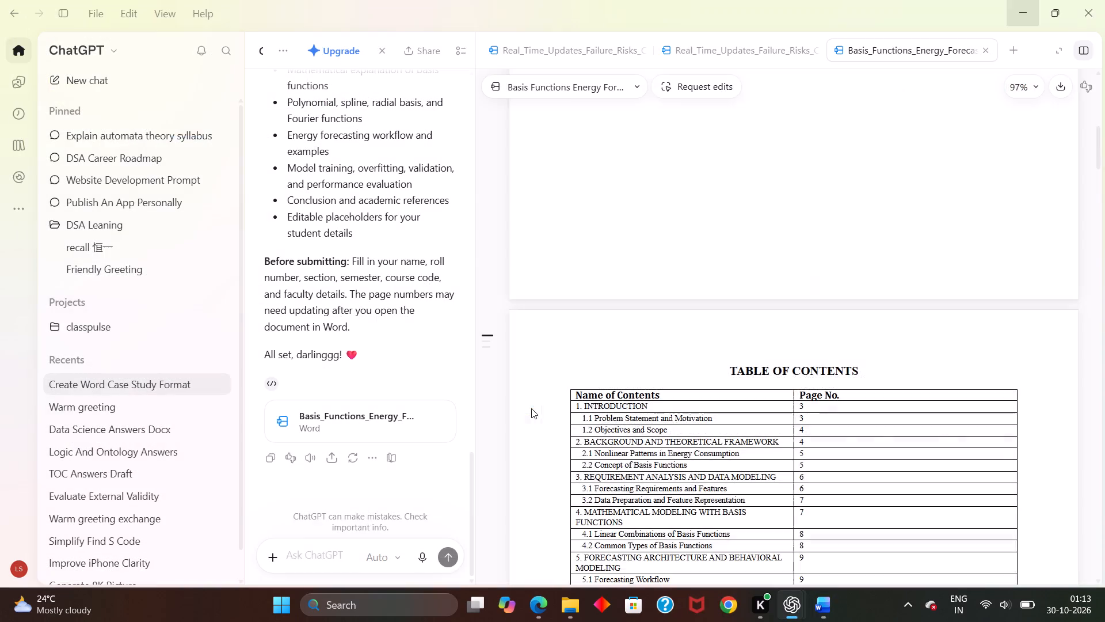
left_click(1104, 0)
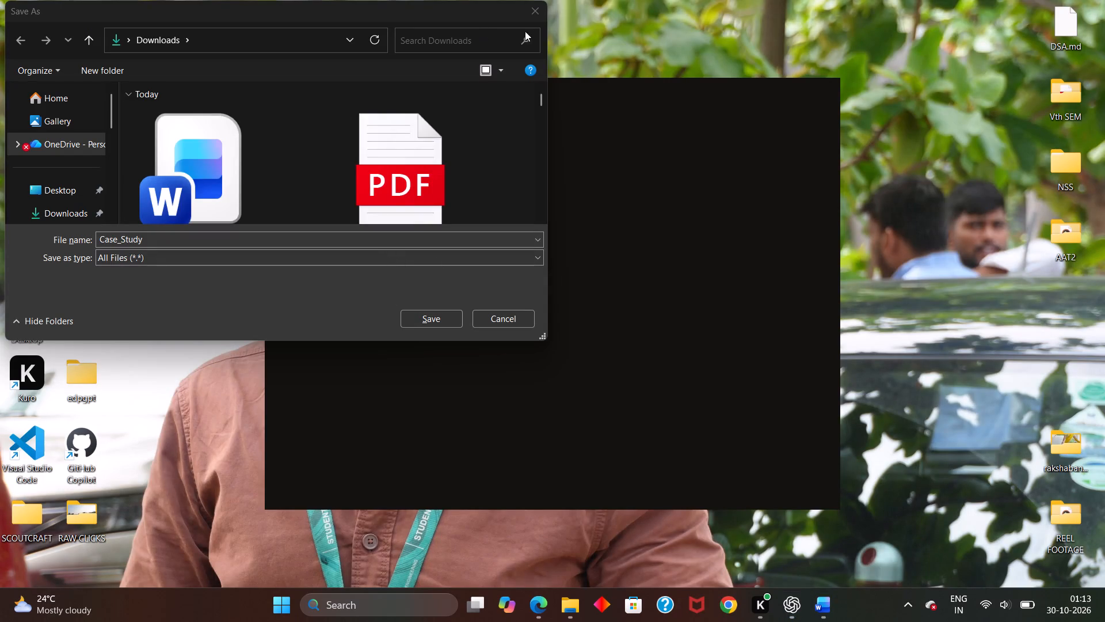